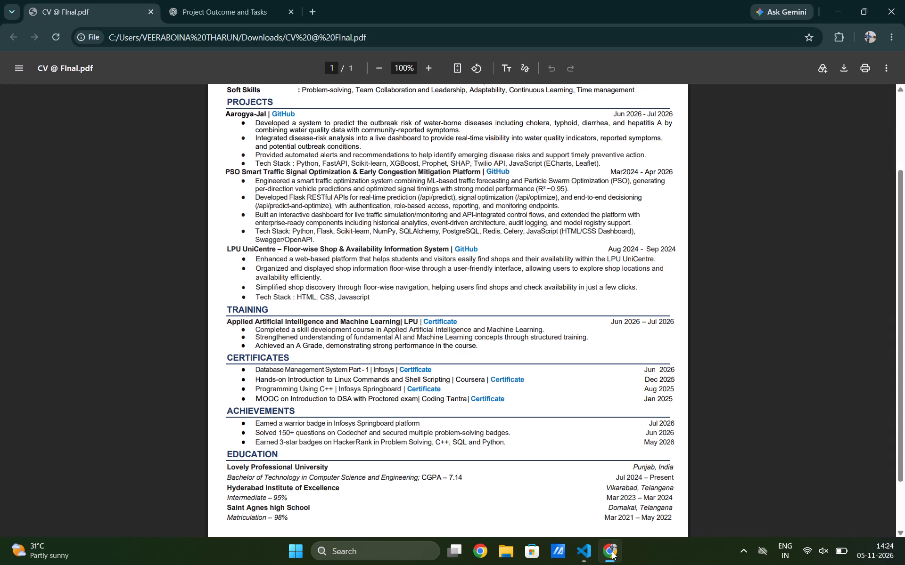
{"action": "scroll", "coordinate": [466, 344], "scroll_direction": "up", "scroll_amount": 5}
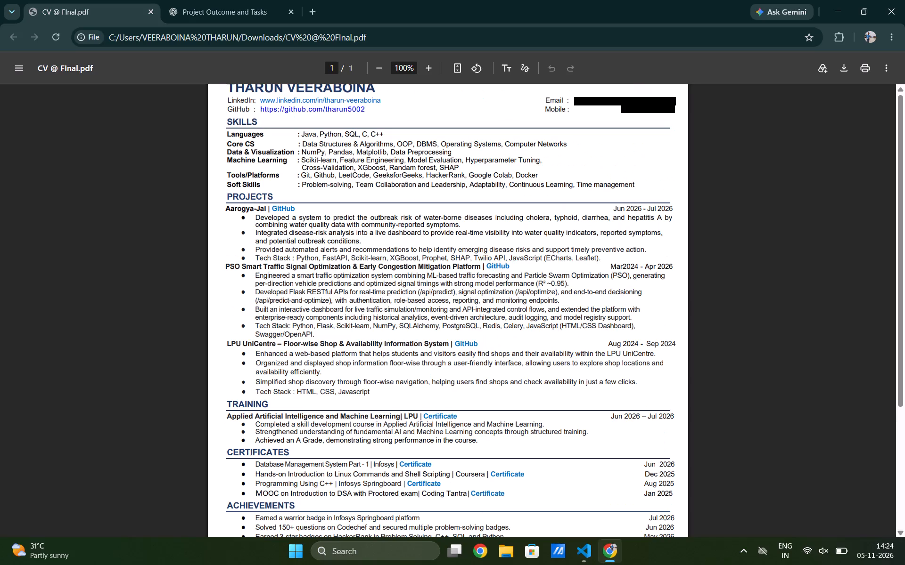
{"action": "scroll", "coordinate": [466, 344], "scroll_direction": "up", "scroll_amount": 3}
{"action": "scroll", "coordinate": [466, 344], "scroll_direction": "right", "scroll_amount": 1}
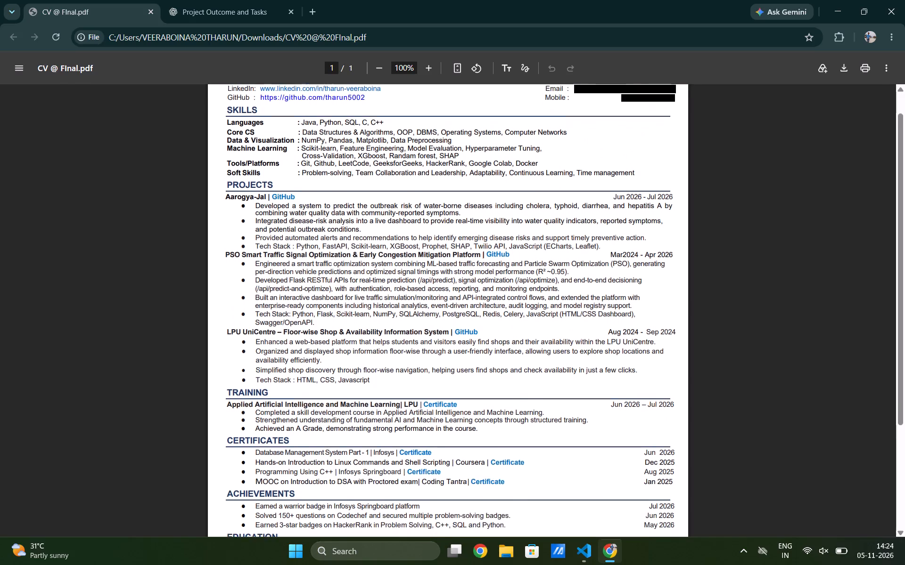
{"action": "scroll", "coordinate": [466, 344], "scroll_direction": "right", "scroll_amount": 1}
{"action": "scroll", "coordinate": [466, 344], "scroll_direction": "up", "scroll_amount": 1}
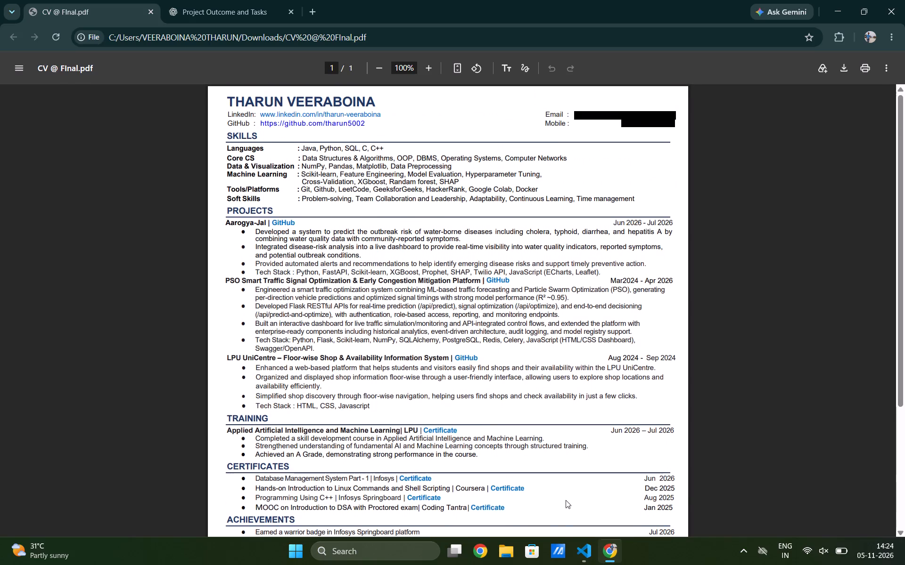
Open the Word document "CV_Tharun final" from the Downloads folder in File Explorer.
{"action": "left_click", "coordinate": [607, 546]}
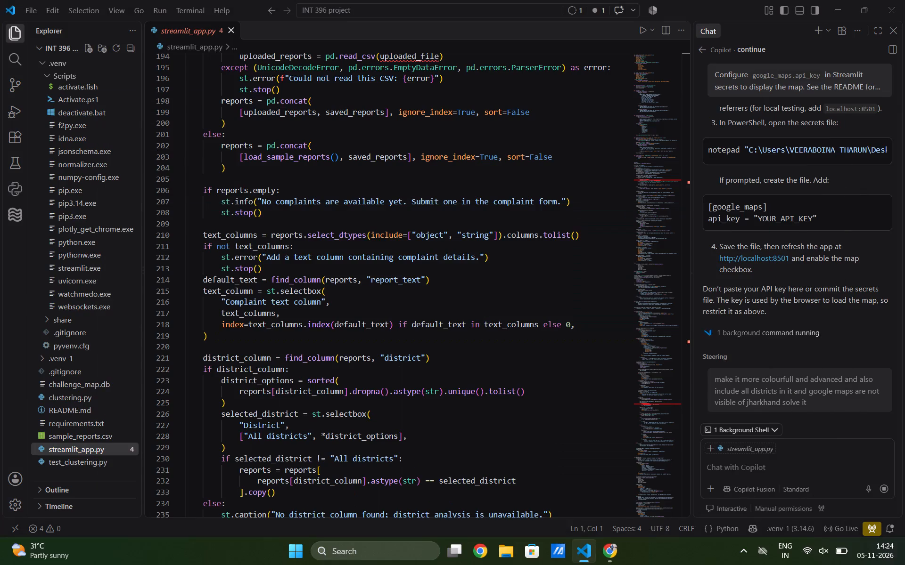
{"action": "left_click", "coordinate": [509, 545]}
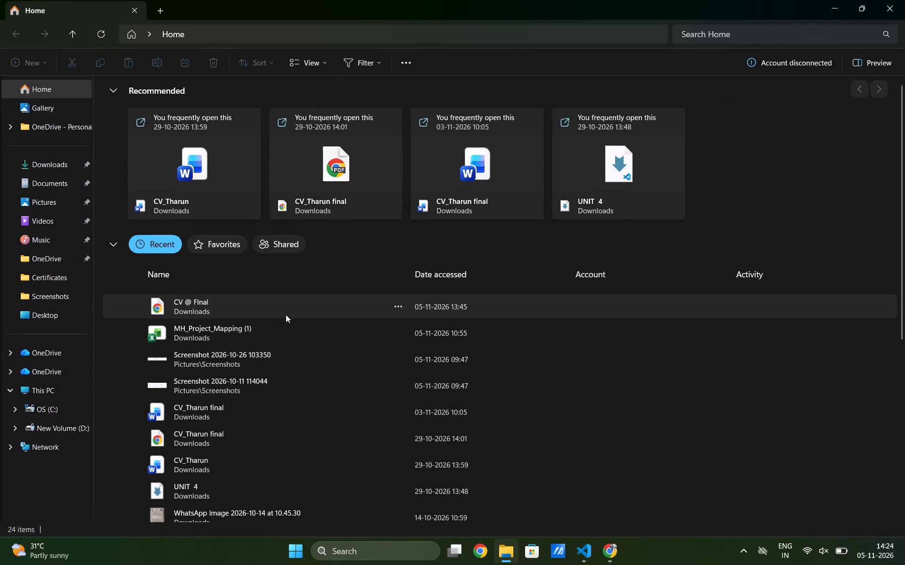
{"action": "left_click", "coordinate": [61, 166]}
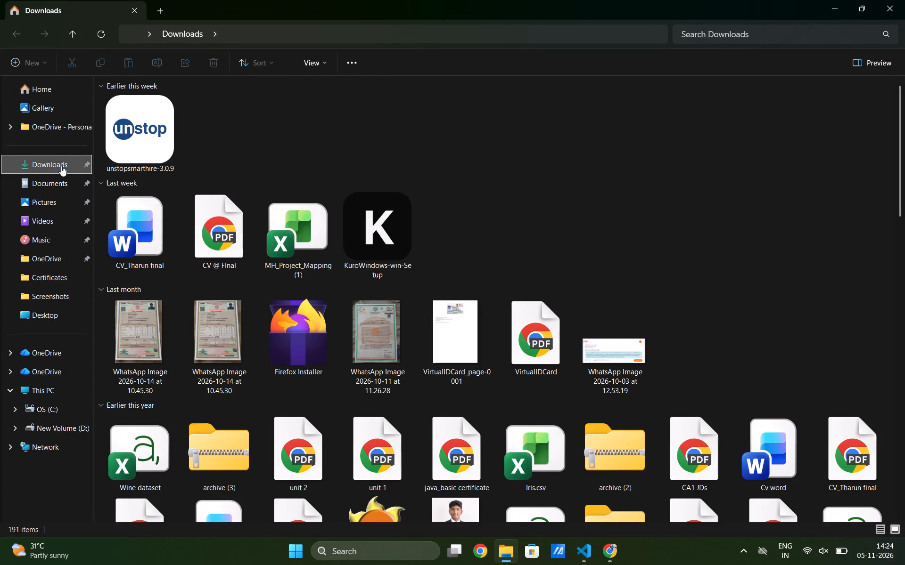
{"action": "double_click", "coordinate": [136, 225]}
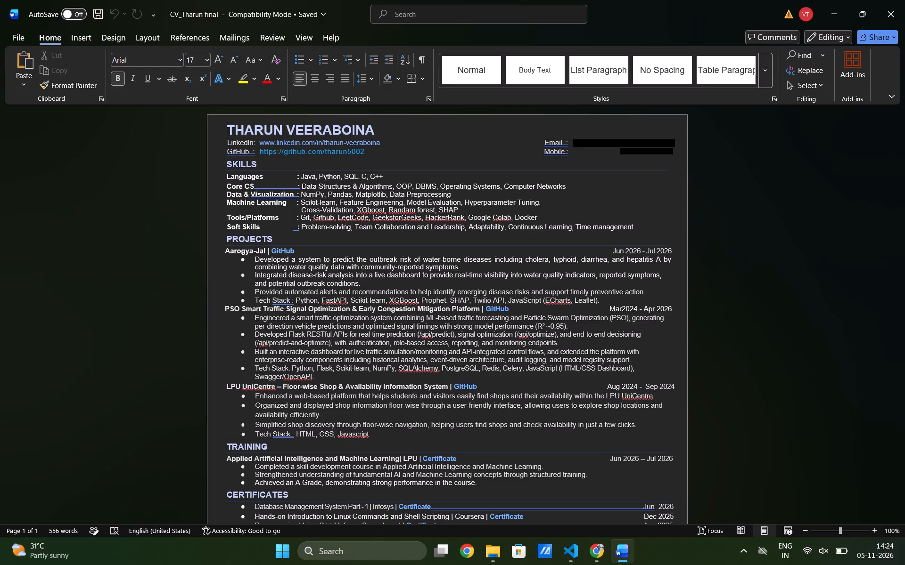
Copy the Training section's bullet text "Achieved an A Grade, demonstrating strong performance in the course." in the CV.
{"action": "scroll", "coordinate": [323, 295], "scroll_direction": "down", "scroll_amount": 1}
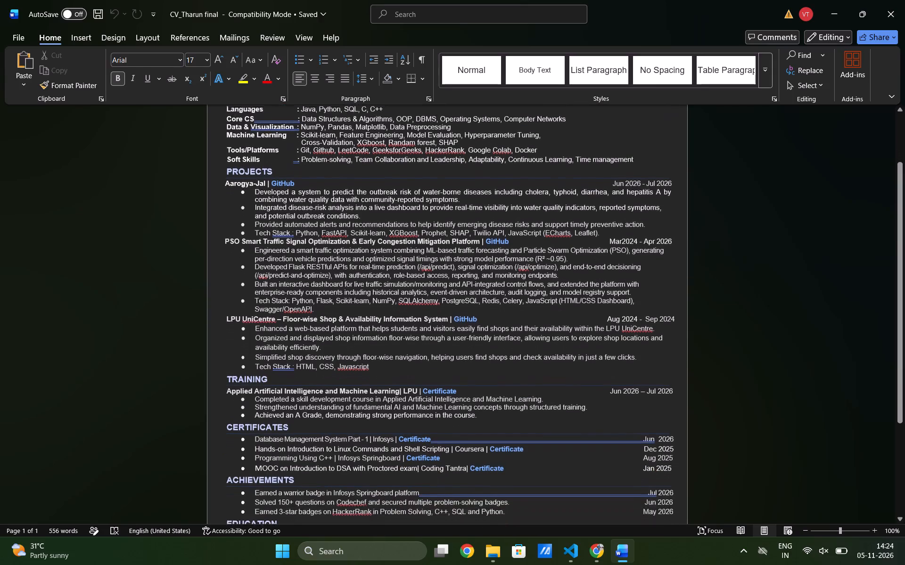
{"action": "scroll", "coordinate": [323, 295], "scroll_direction": "down", "scroll_amount": 3}
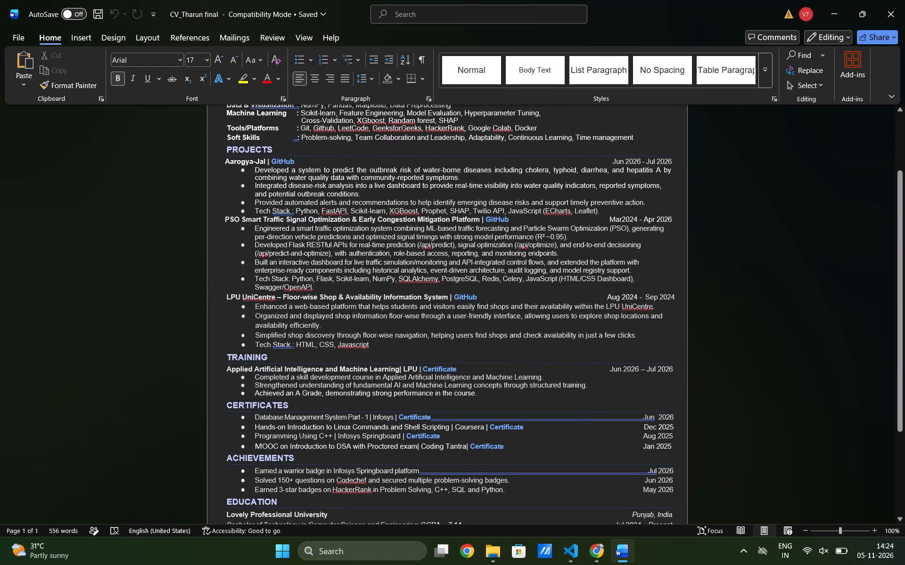
{"action": "scroll", "coordinate": [323, 295], "scroll_direction": "down", "scroll_amount": 1}
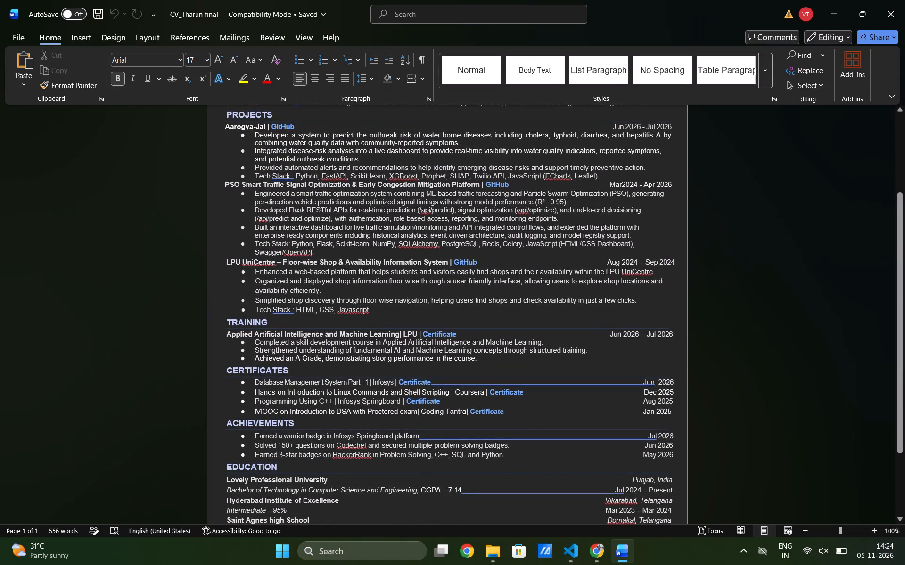
{"action": "left_click_drag", "start_coordinate": [475, 360], "coordinate": [258, 360]}
{"action": "scroll", "coordinate": [330, 373], "scroll_direction": "down", "scroll_amount": 1}
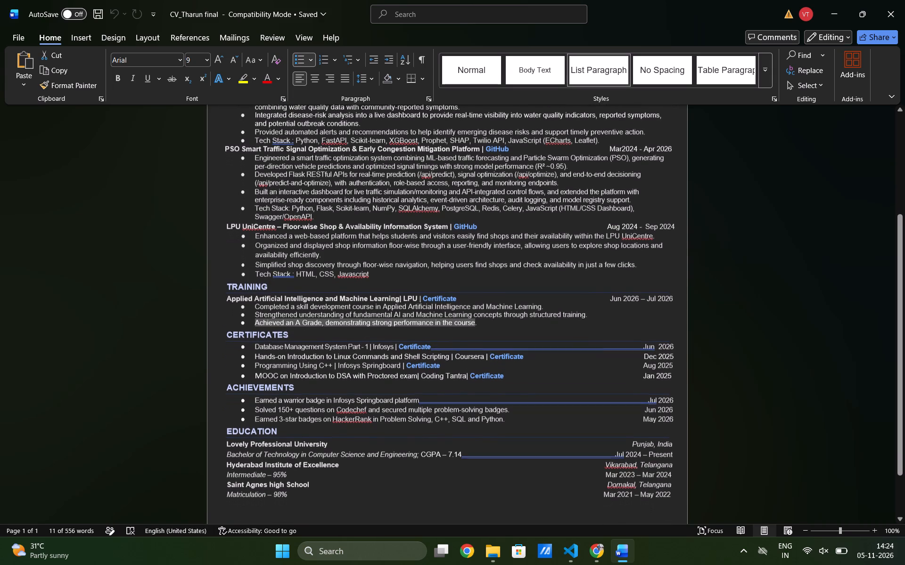
{"action": "scroll", "coordinate": [330, 373], "scroll_direction": "down", "scroll_amount": 1}
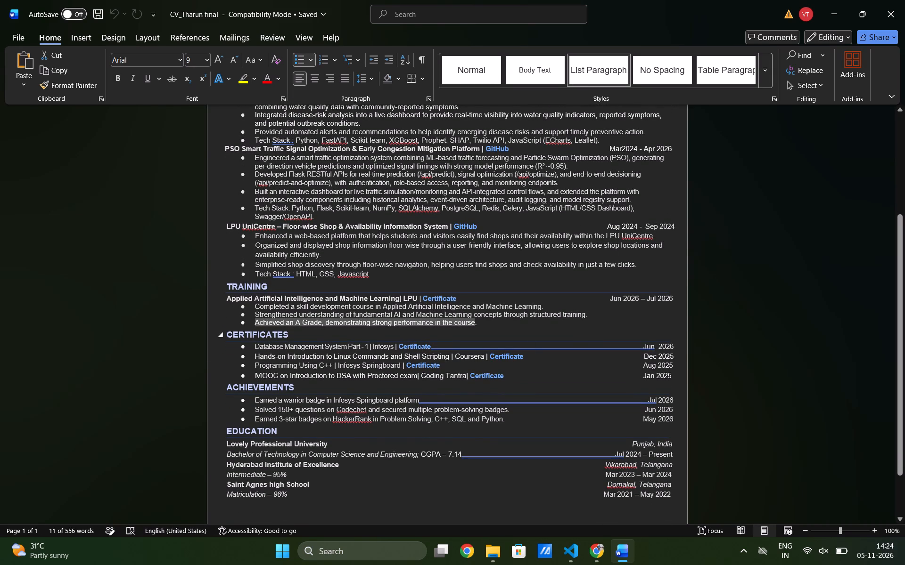
{"action": "left_click", "coordinate": [481, 324]}
{"action": "left_click_drag", "start_coordinate": [481, 324], "coordinate": [347, 327]}
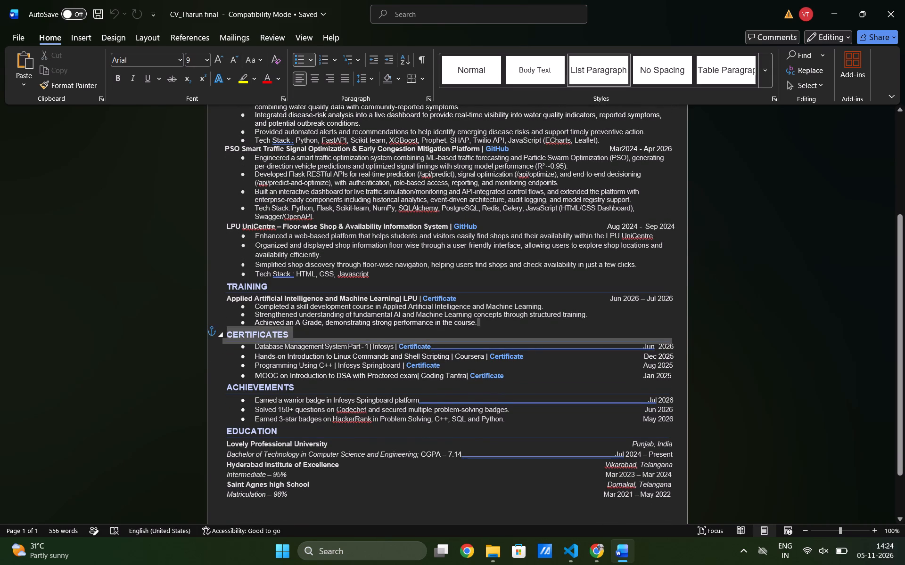
{"action": "left_click_drag", "start_coordinate": [347, 327], "coordinate": [264, 320]}
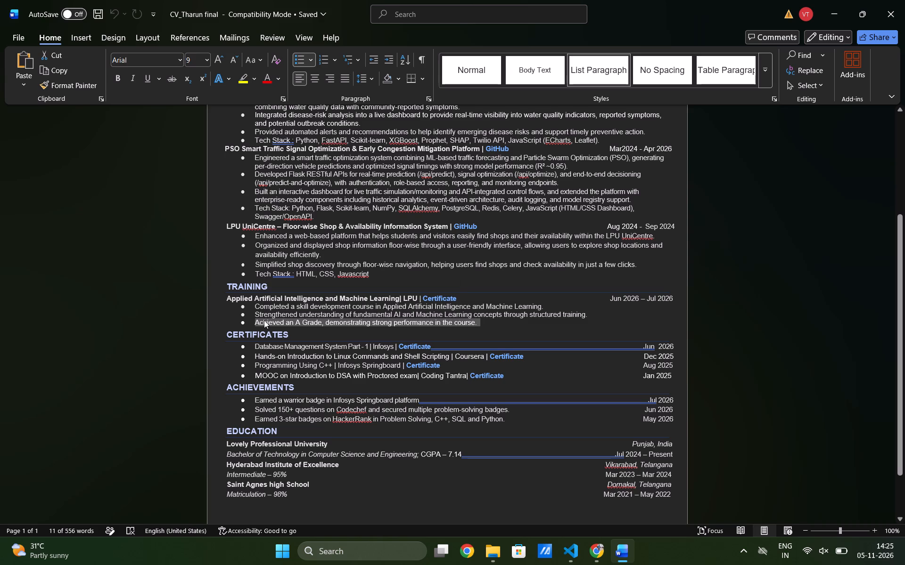
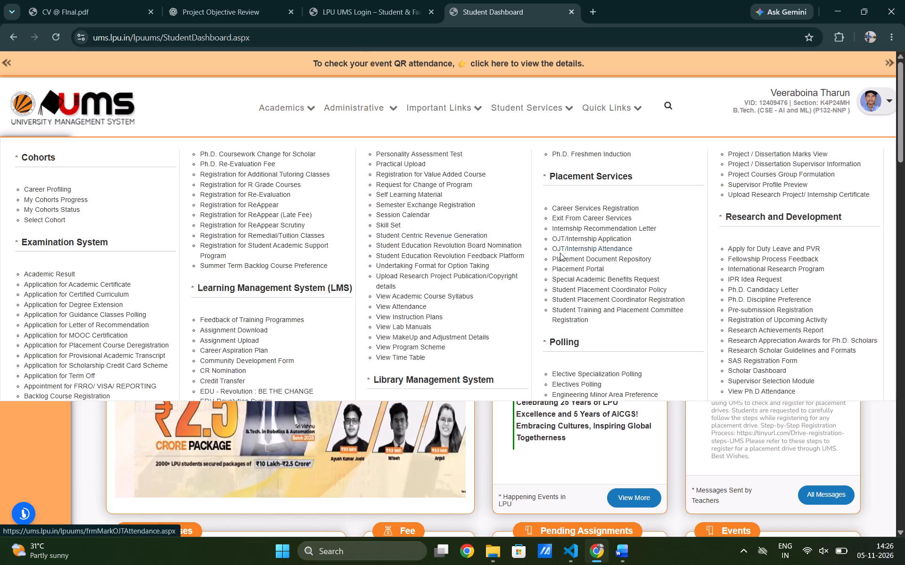
Open the Placement Portal's Upload CV/Documents page, dismissing the pending details notice, and read the uploaded CV's verification remarks.
{"action": "left_click", "coordinate": [563, 265]}
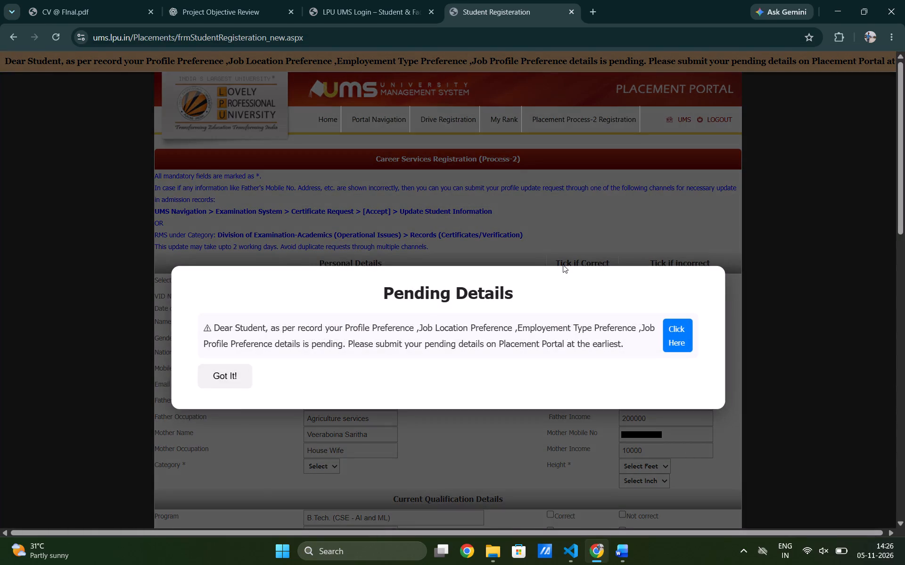
{"action": "left_click", "coordinate": [215, 379]}
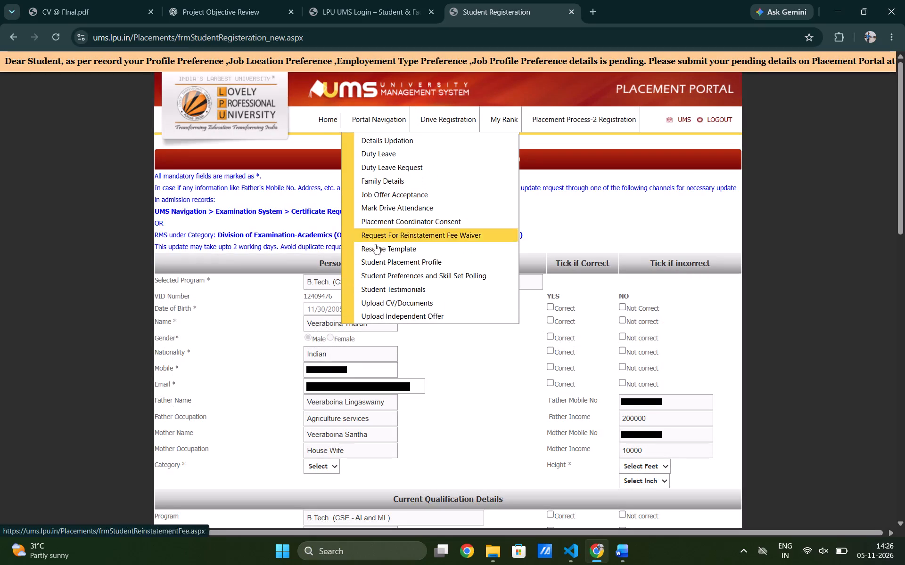
{"action": "left_click", "coordinate": [378, 307]}
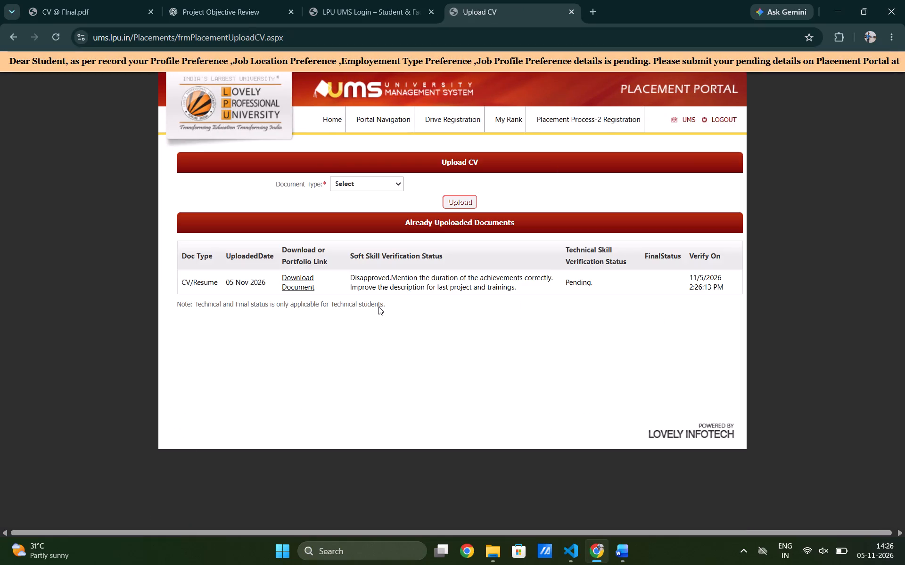
{"action": "left_click", "coordinate": [234, 373]}
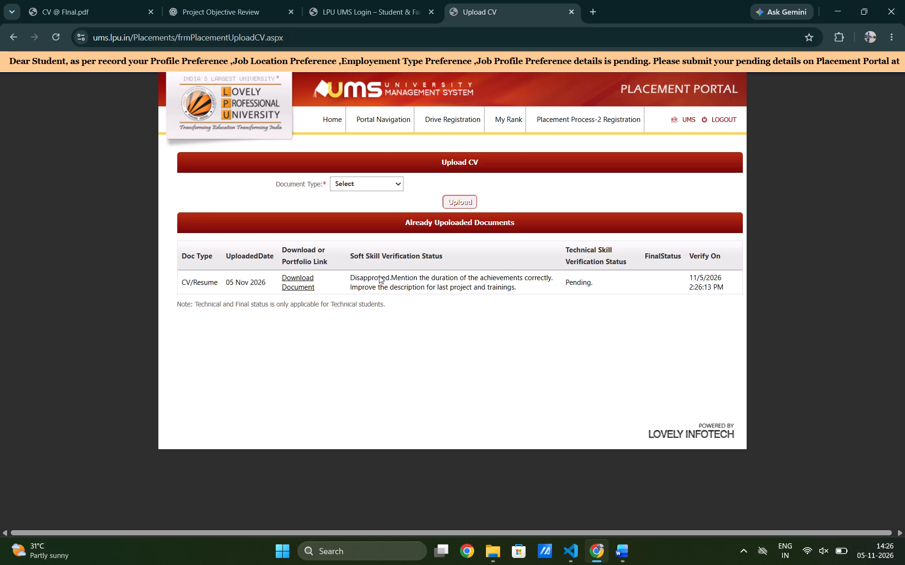
{"action": "left_click", "coordinate": [128, 0]}
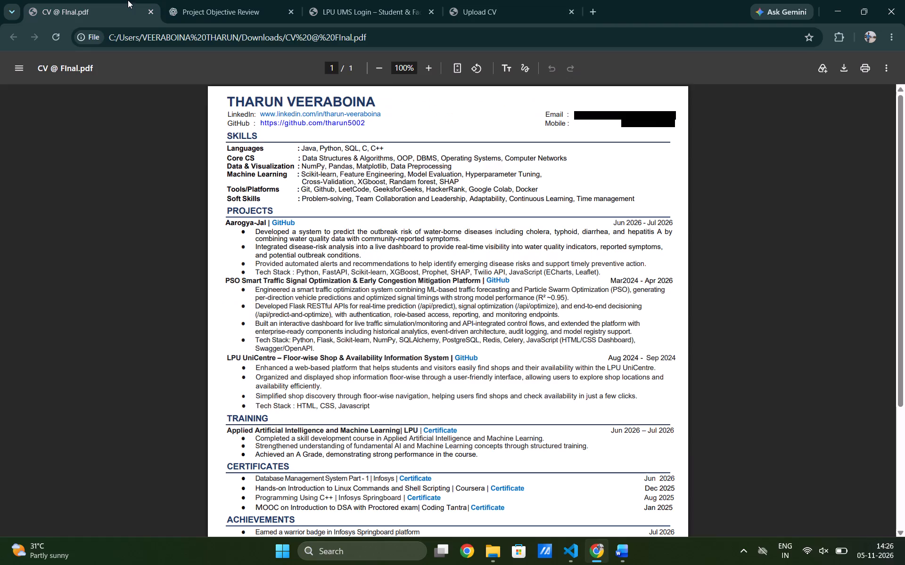
{"action": "scroll", "coordinate": [376, 272], "scroll_direction": "down", "scroll_amount": 2}
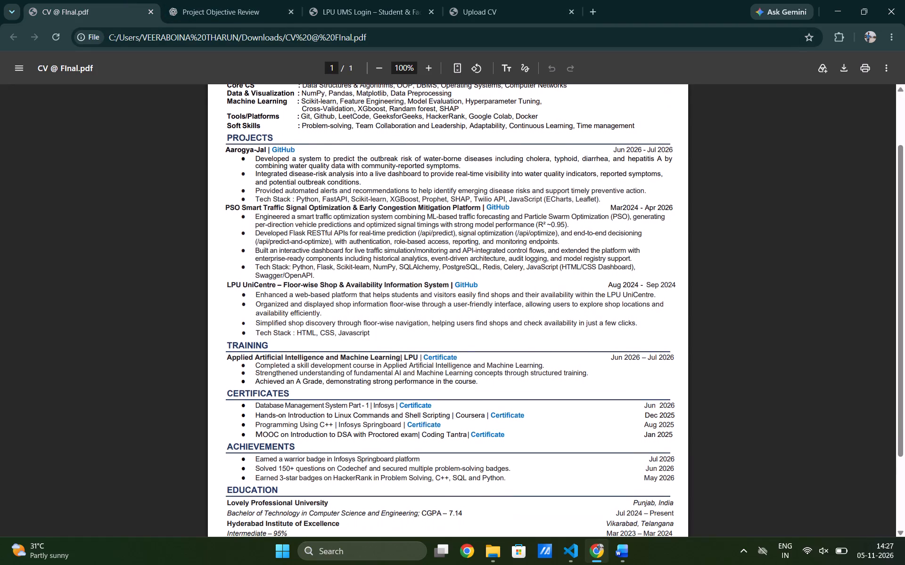
{"action": "scroll", "coordinate": [313, 380], "scroll_direction": "down", "scroll_amount": 3}
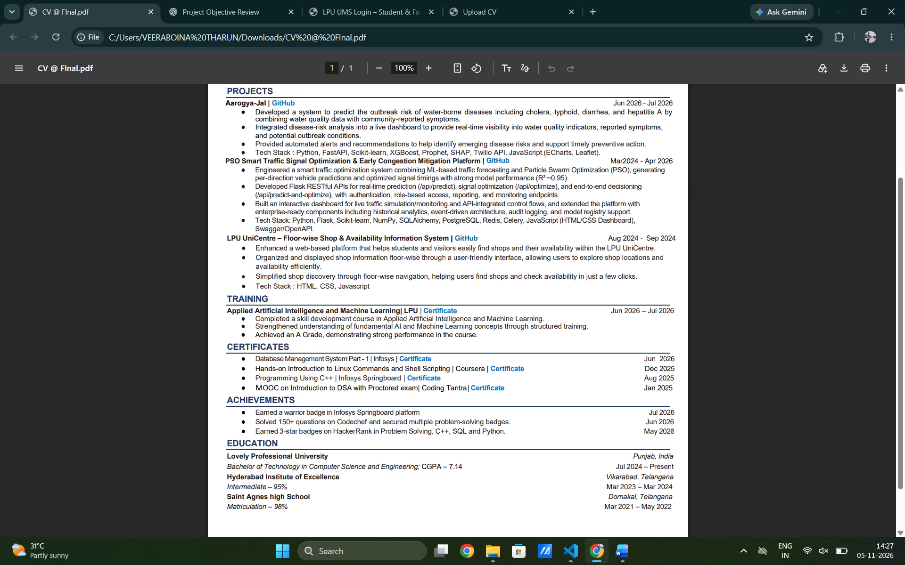
{"action": "scroll", "coordinate": [537, 240], "scroll_direction": "up", "scroll_amount": 1}
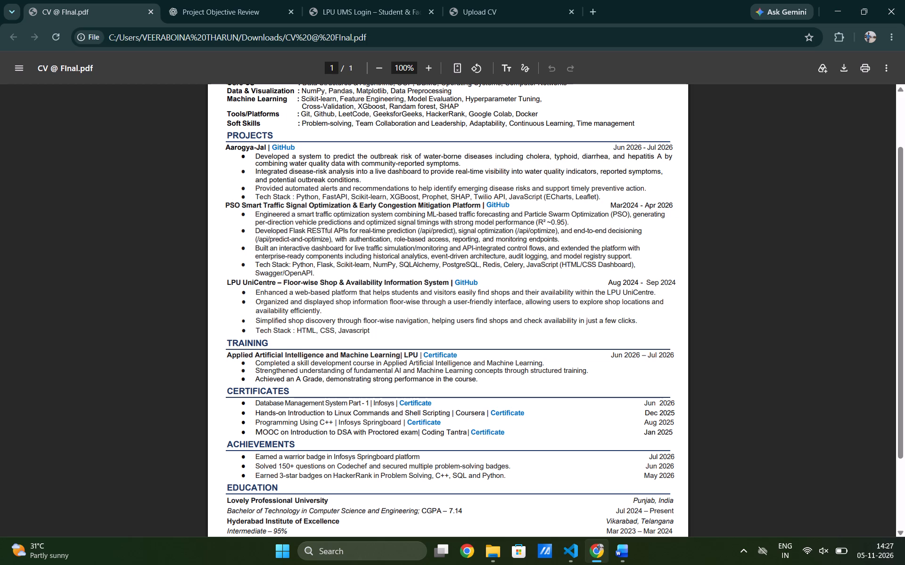
{"action": "scroll", "coordinate": [639, 373], "scroll_direction": "down", "scroll_amount": 1}
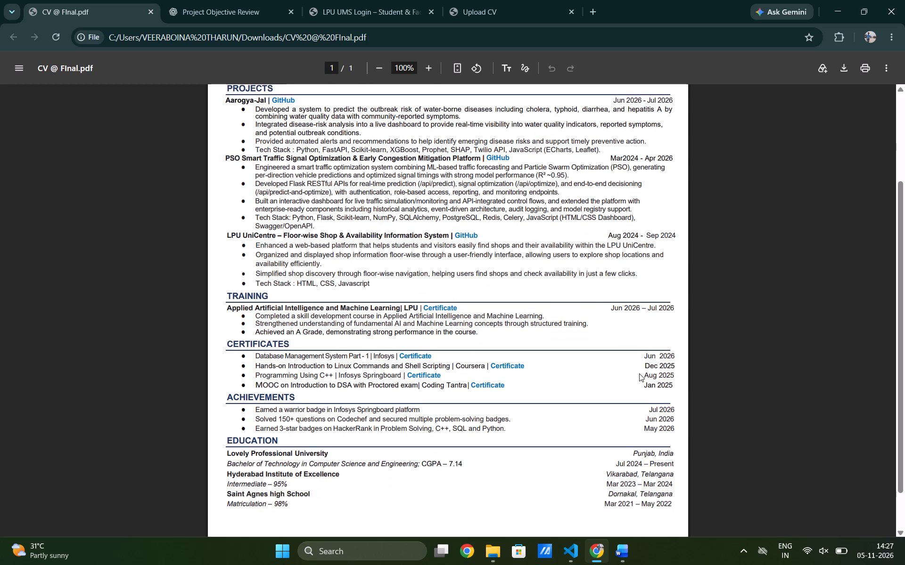
{"action": "scroll", "coordinate": [639, 373], "scroll_direction": "down", "scroll_amount": 2}
{"action": "scroll", "coordinate": [639, 373], "scroll_direction": "up", "scroll_amount": 3}
{"action": "scroll", "coordinate": [639, 373], "scroll_direction": "down", "scroll_amount": 1}
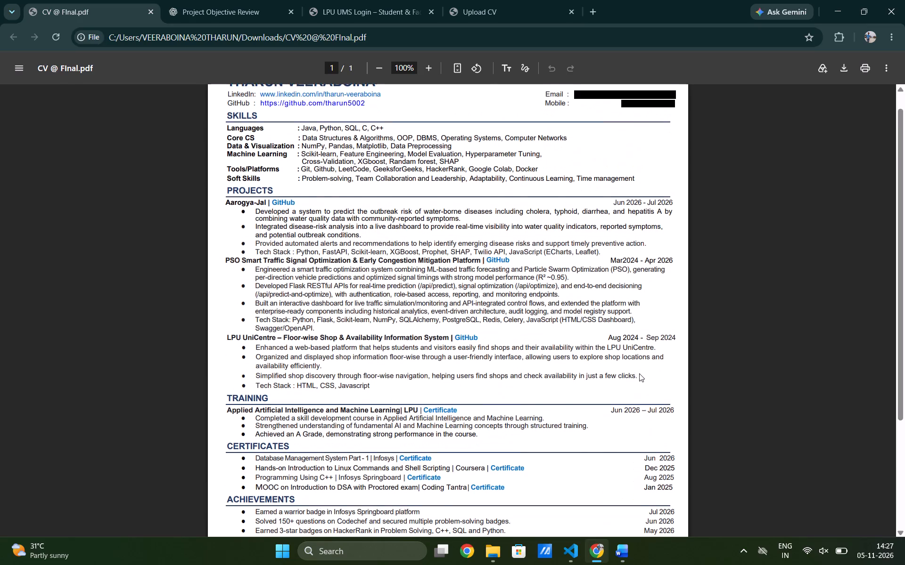
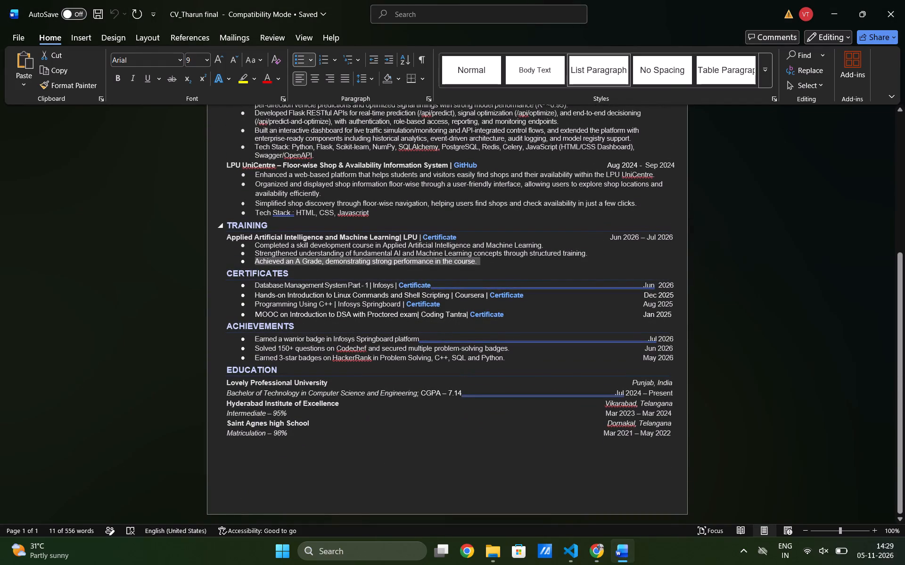
{"action": "left_click_drag", "start_coordinate": [640, 203], "coordinate": [329, 199]}
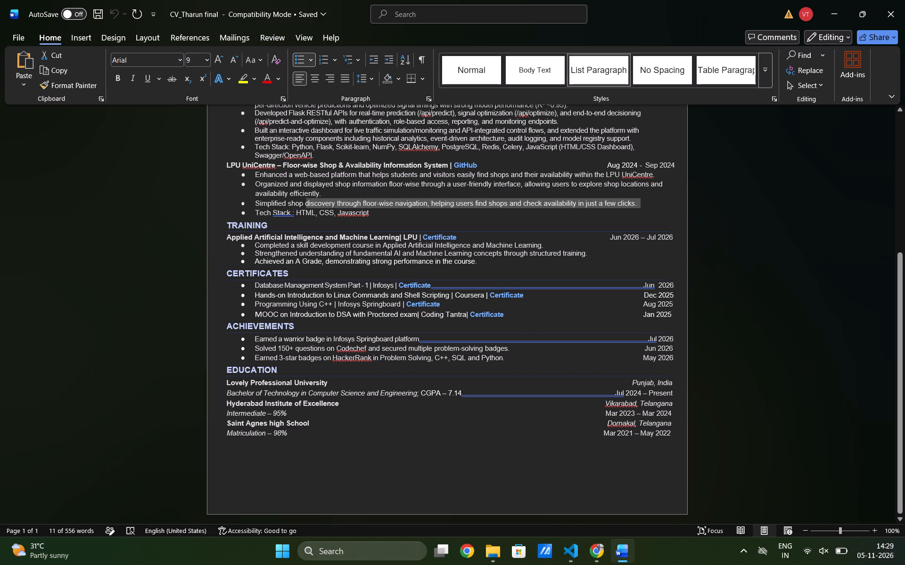
{"action": "left_click_drag", "start_coordinate": [329, 199], "coordinate": [219, 203]}
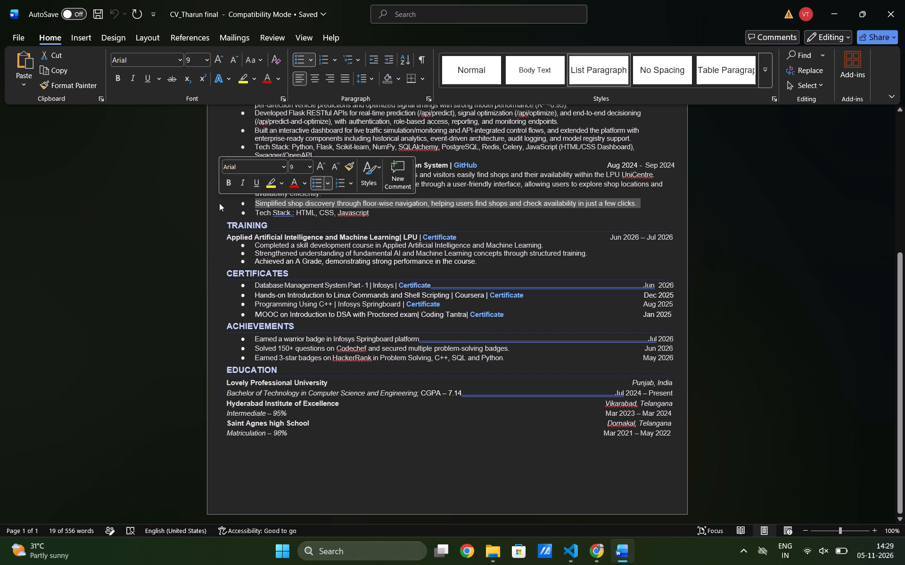
{"action": "key", "text": "BackSpace"}
{"action": "left_click", "coordinate": [321, 193]}
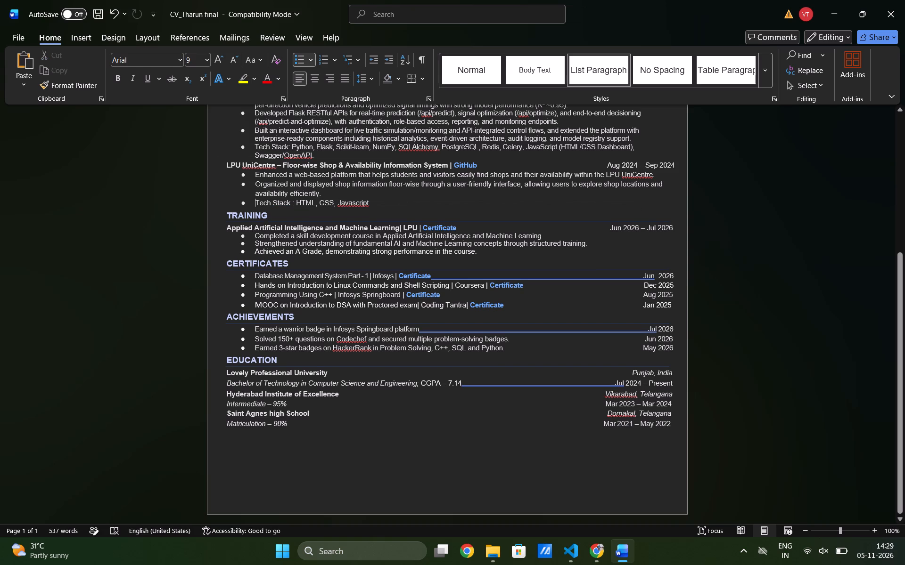
{"action": "key", "text": "Return"}
{"action": "key", "text": "ctrl+v"}
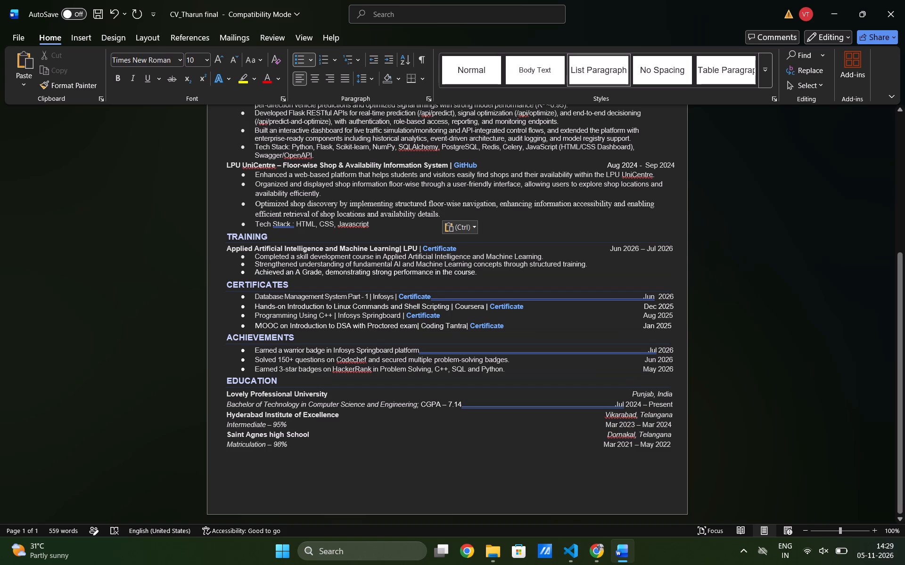
Format the new "Optimized shop discovery" bullet in Arial, size 9.
{"action": "left_click_drag", "start_coordinate": [439, 216], "coordinate": [368, 207]}
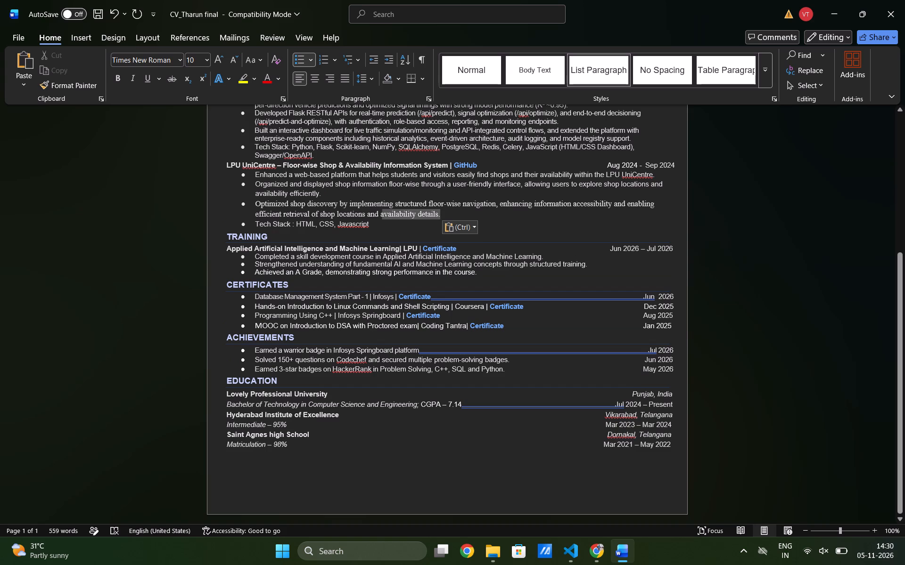
{"action": "left_click_drag", "start_coordinate": [368, 207], "coordinate": [262, 205]}
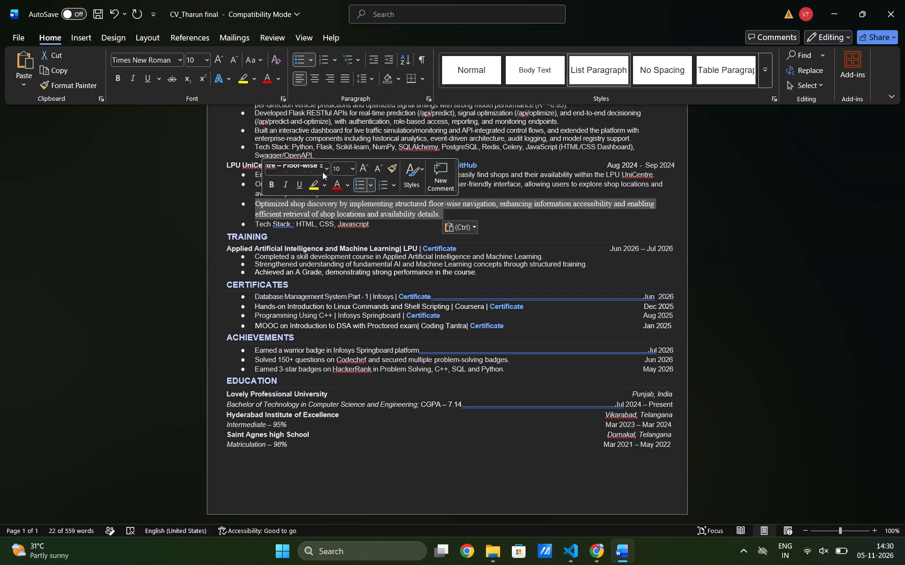
{"action": "left_click", "coordinate": [324, 169]}
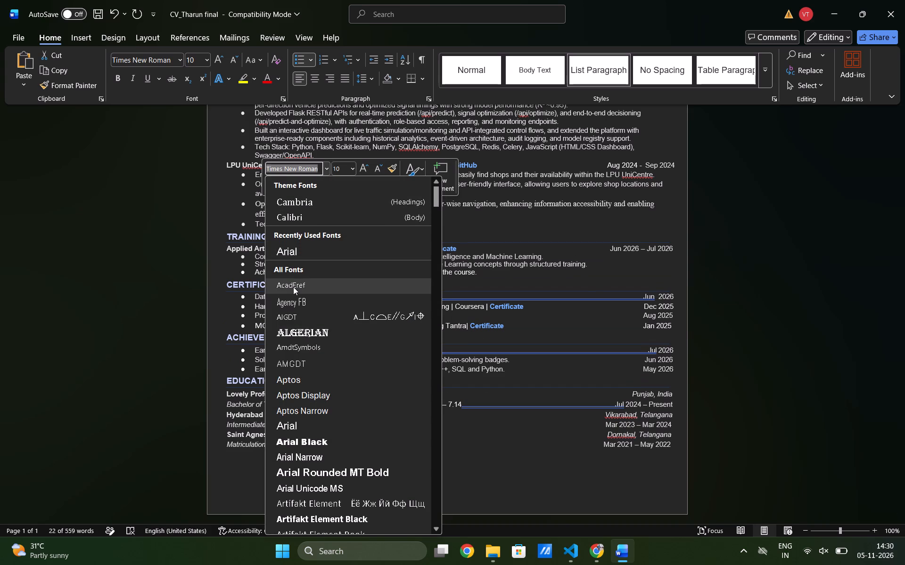
{"action": "left_click", "coordinate": [291, 250]}
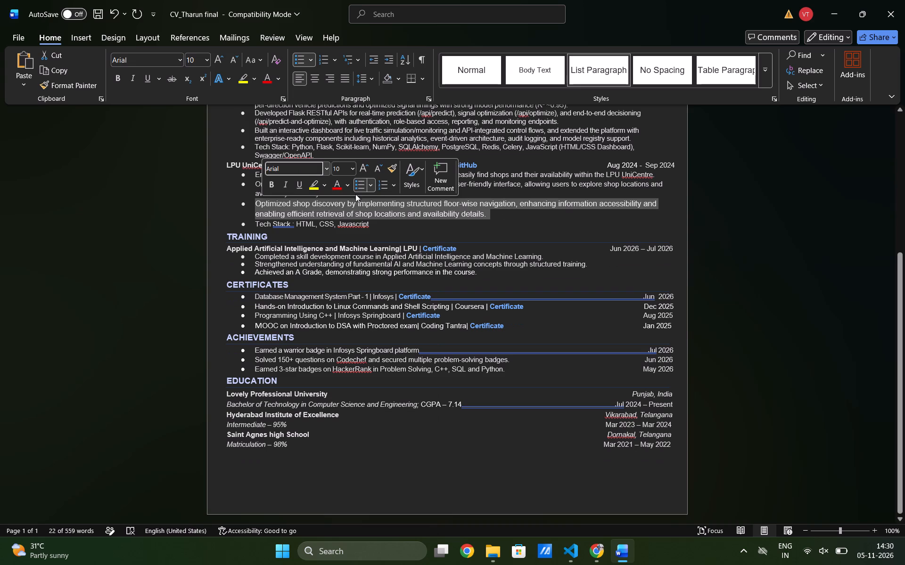
{"action": "left_click", "coordinate": [353, 169]}
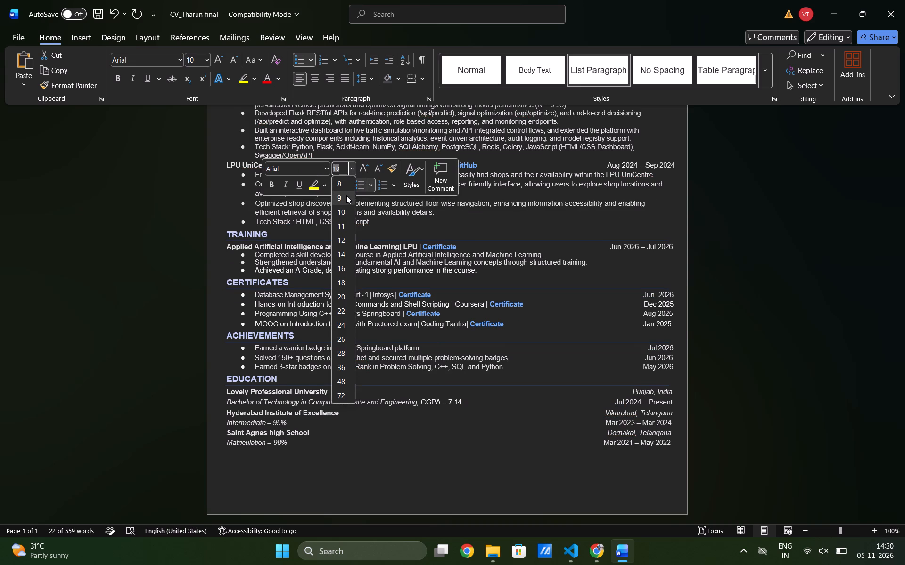
{"action": "left_click", "coordinate": [346, 195]}
{"action": "left_click", "coordinate": [133, 233]}
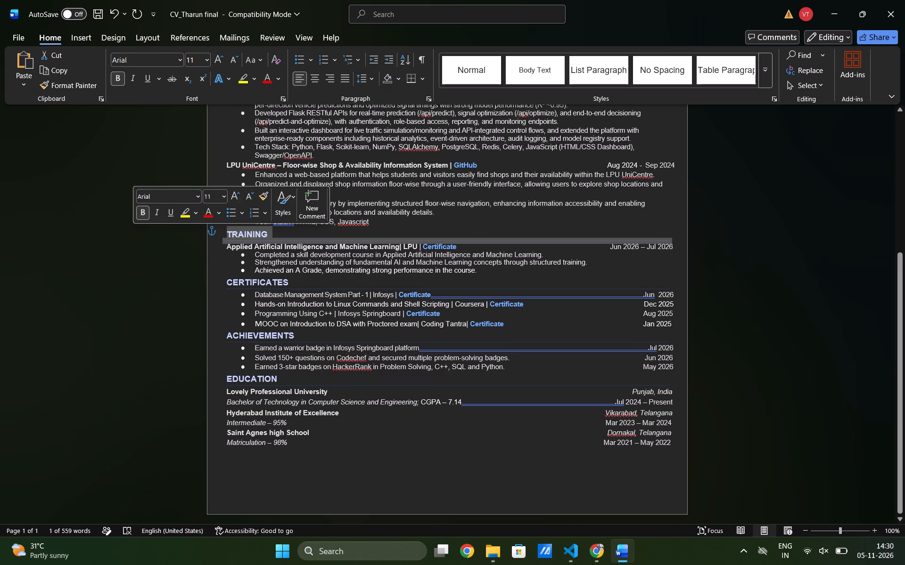
{"action": "left_click", "coordinate": [477, 218]}
Re-enter the separator in the Aarogya-Jal project's date range as a hyphen.
{"action": "scroll", "coordinate": [544, 199], "scroll_direction": "up", "scroll_amount": 1}
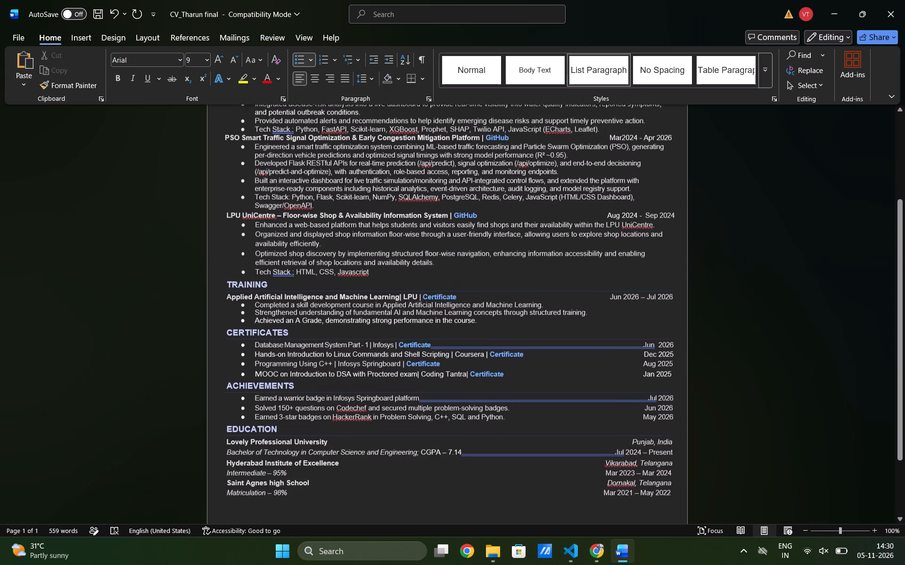
{"action": "scroll", "coordinate": [544, 199], "scroll_direction": "up", "scroll_amount": 1}
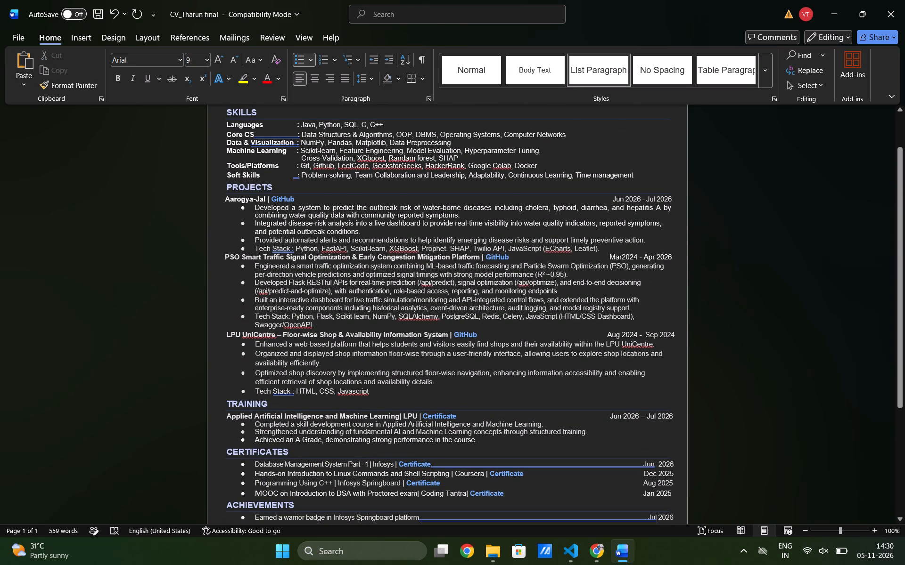
{"action": "left_click", "coordinate": [644, 200]}
{"action": "key", "text": "BackSpace"}
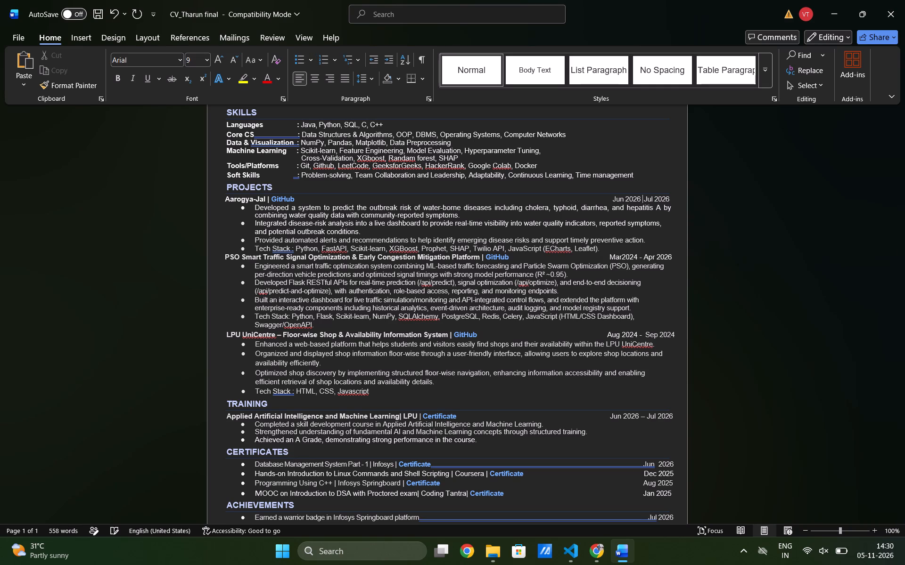
{"action": "key", "text": "minus"}
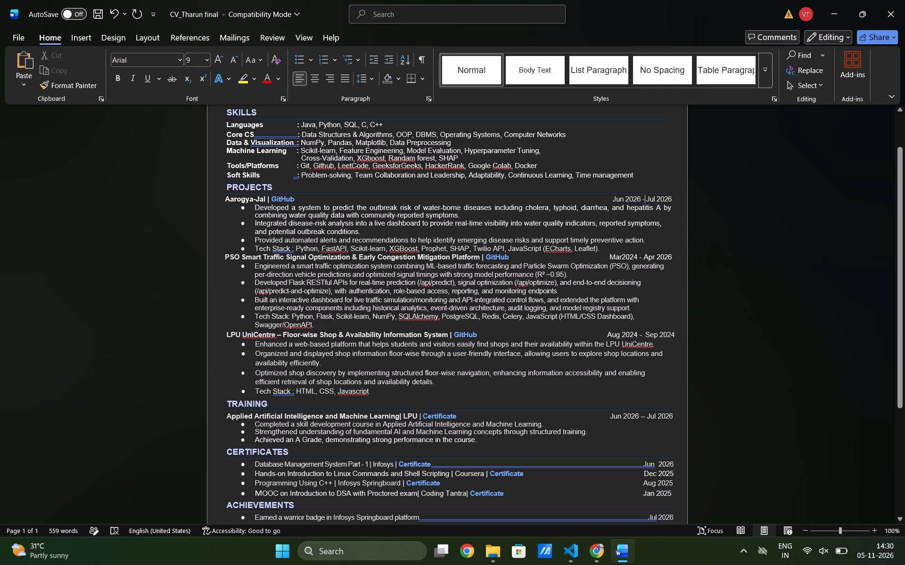
Replace the dash and following space in the Training entry's date range with a hyphen, and insert one space before the range.
{"action": "scroll", "coordinate": [633, 297], "scroll_direction": "down", "scroll_amount": 1}
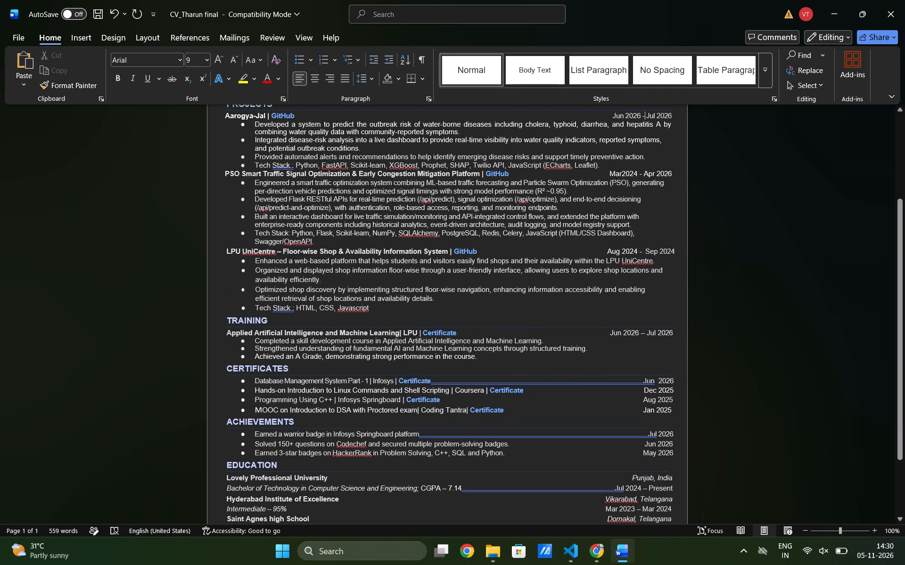
{"action": "left_click", "coordinate": [646, 332]}
{"action": "key", "text": "BackSpace"}
{"action": "key", "text": "BackSpace"}
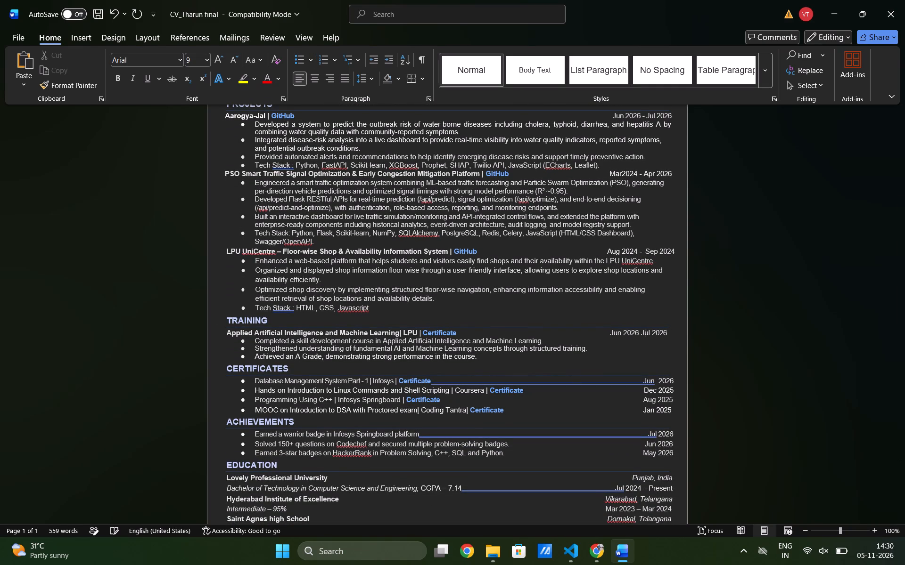
{"action": "key", "text": "minus"}
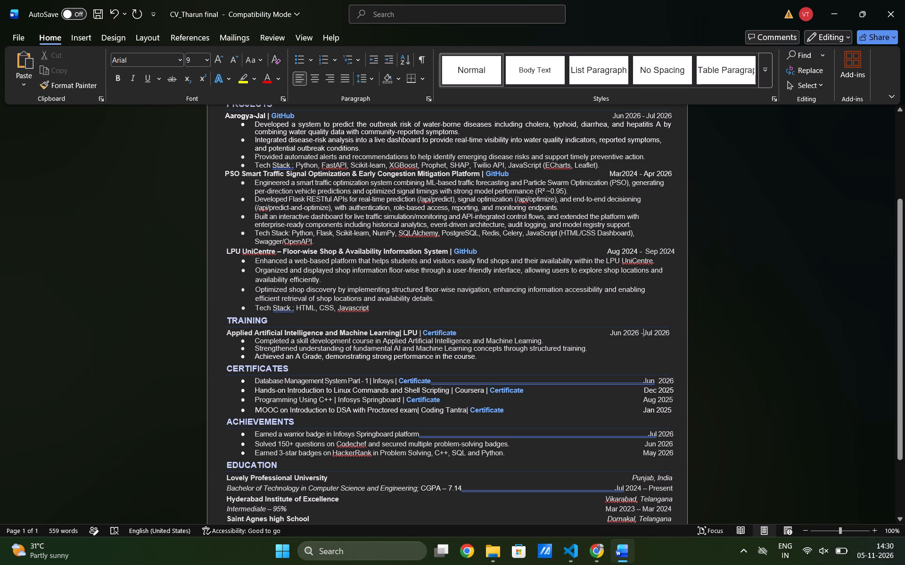
{"action": "left_click", "coordinate": [609, 333]}
{"action": "key", "text": "space"}
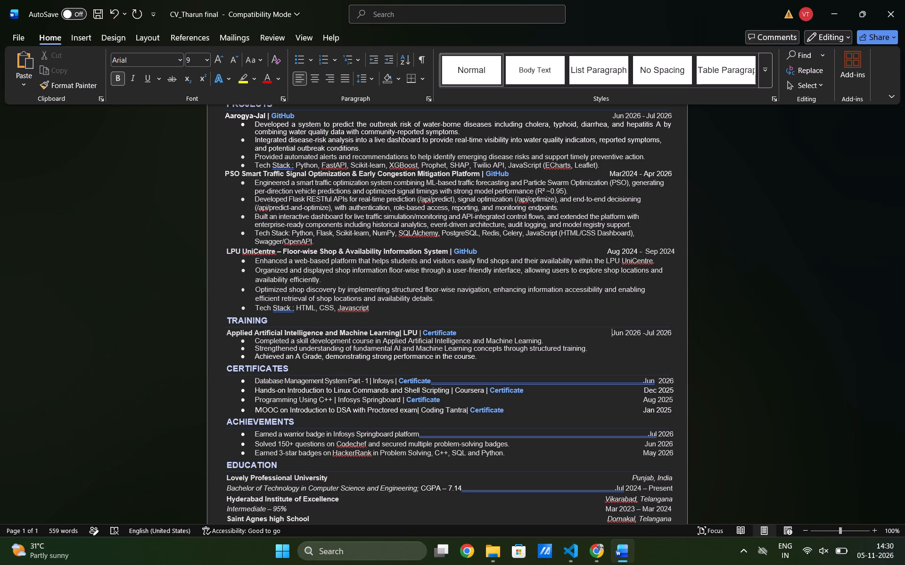
Remove the extra space inside the Database Management System certificate's date "Jun 2026" and insert one space before the date.
{"action": "scroll", "coordinate": [609, 333], "scroll_direction": "down", "scroll_amount": 1}
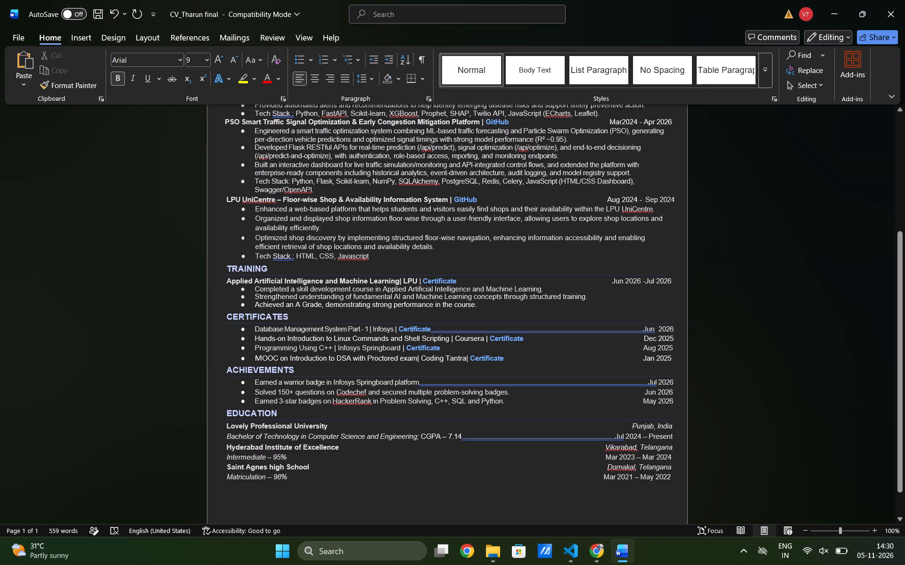
{"action": "left_click", "coordinate": [658, 330]}
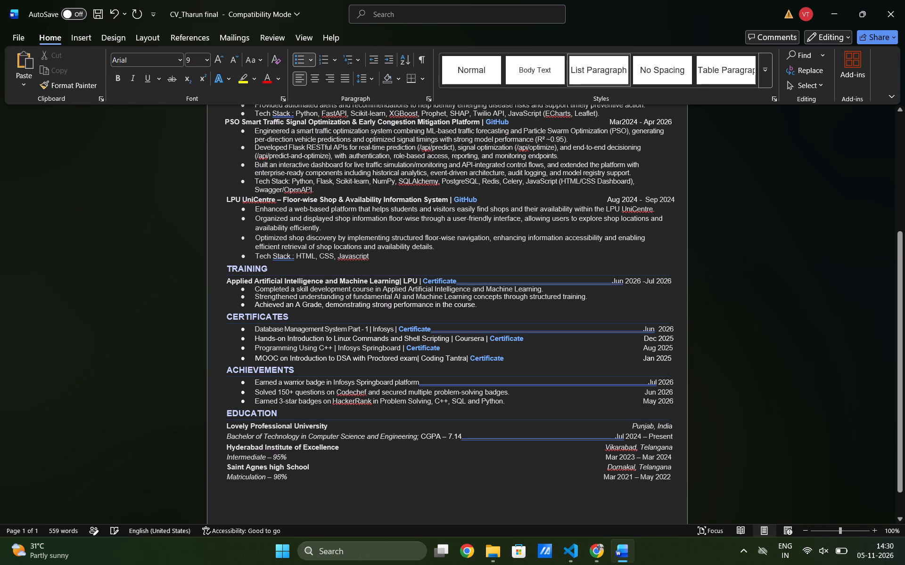
{"action": "key", "text": "BackSpace"}
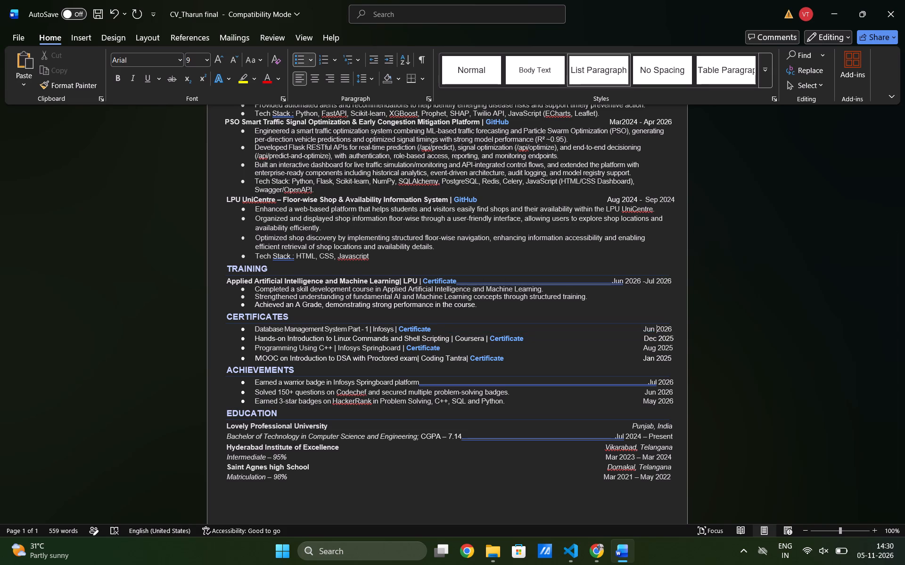
{"action": "left_click", "coordinate": [642, 328]}
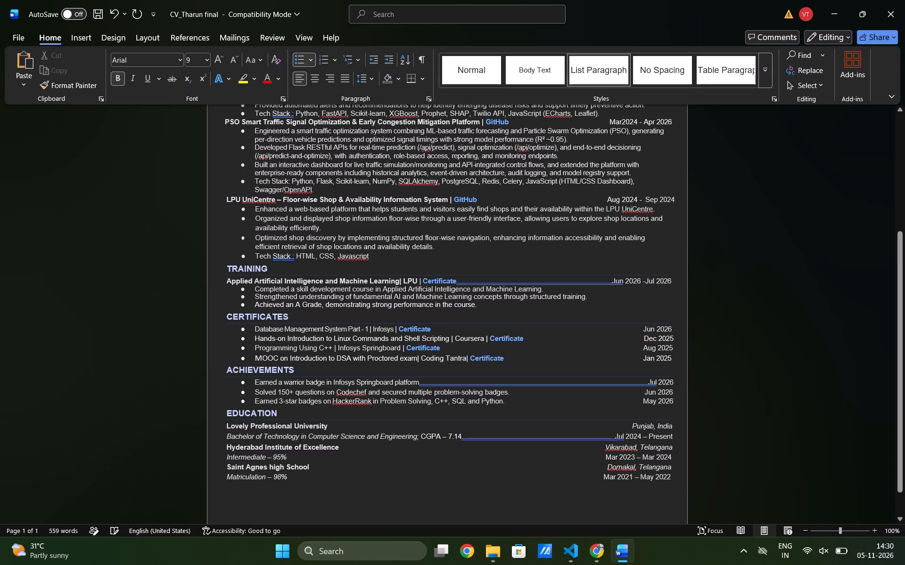
{"action": "key", "text": "space"}
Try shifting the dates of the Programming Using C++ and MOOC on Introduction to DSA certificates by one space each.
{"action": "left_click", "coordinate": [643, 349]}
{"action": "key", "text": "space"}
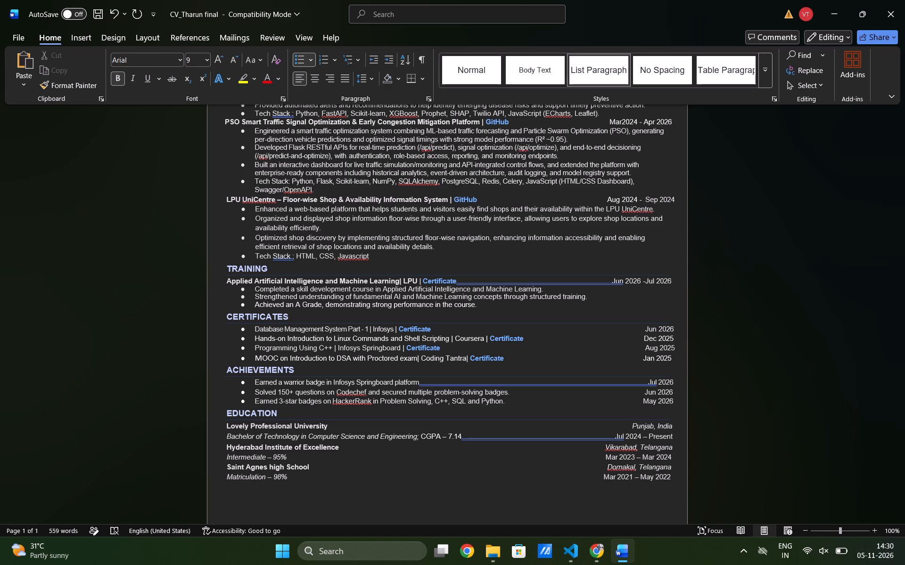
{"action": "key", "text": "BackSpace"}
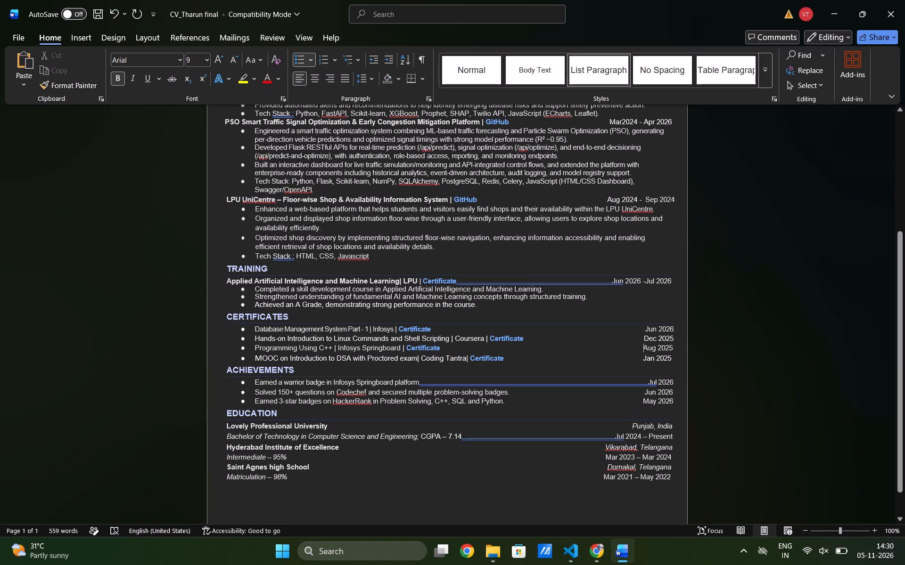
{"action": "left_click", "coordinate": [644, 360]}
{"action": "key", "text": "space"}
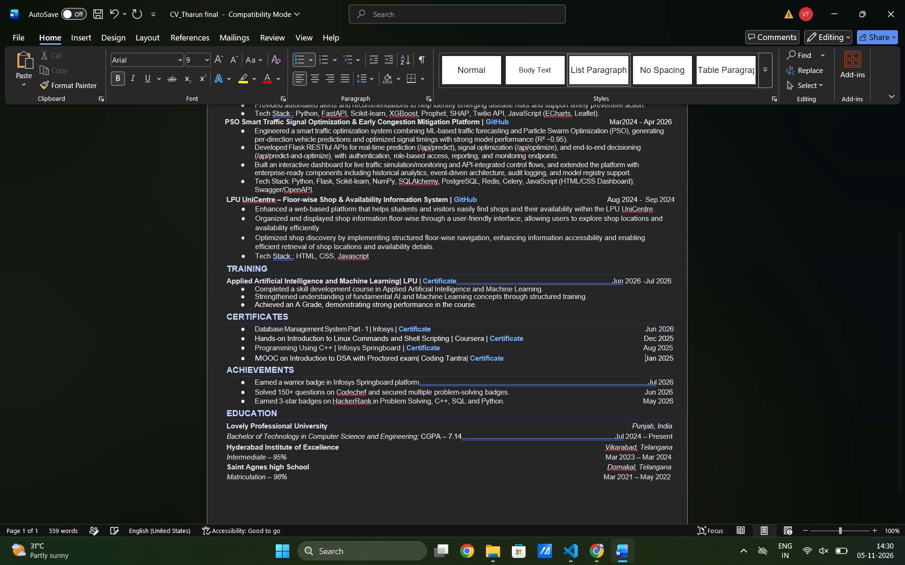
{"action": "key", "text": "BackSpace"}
Insert two spaces before the PSO Smart Traffic Signal project's date range to shift it toward the margin.
{"action": "scroll", "coordinate": [644, 360], "scroll_direction": "down", "scroll_amount": 1}
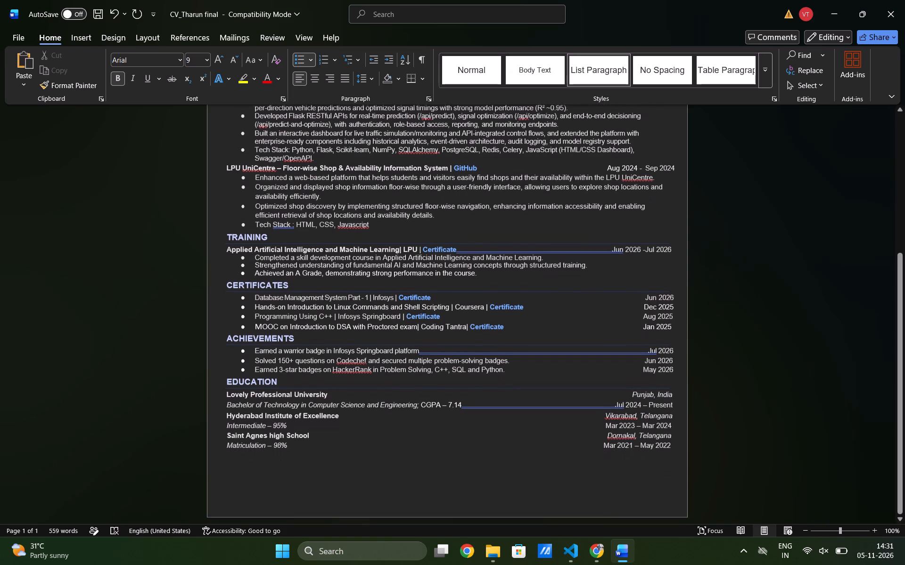
{"action": "scroll", "coordinate": [644, 360], "scroll_direction": "down", "scroll_amount": 1}
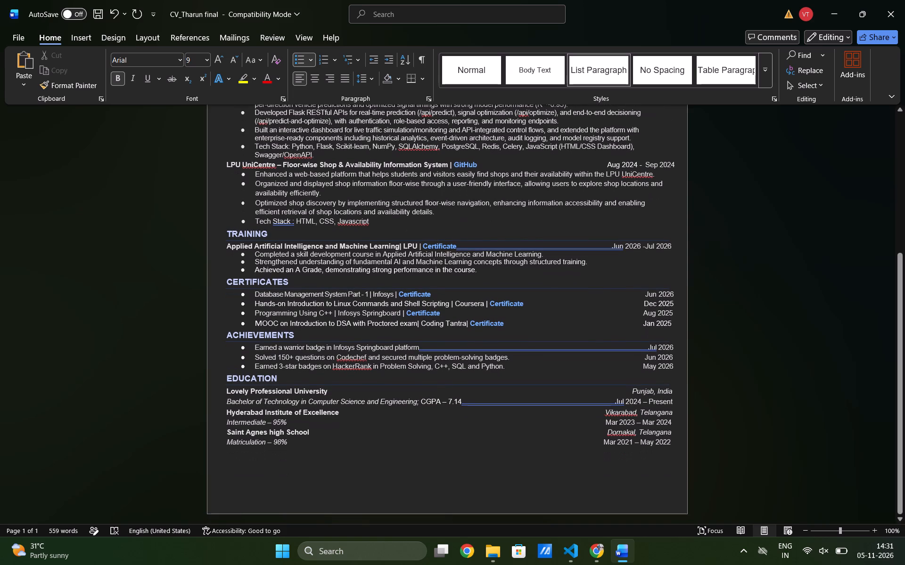
{"action": "scroll", "coordinate": [622, 325], "scroll_direction": "up", "scroll_amount": 1}
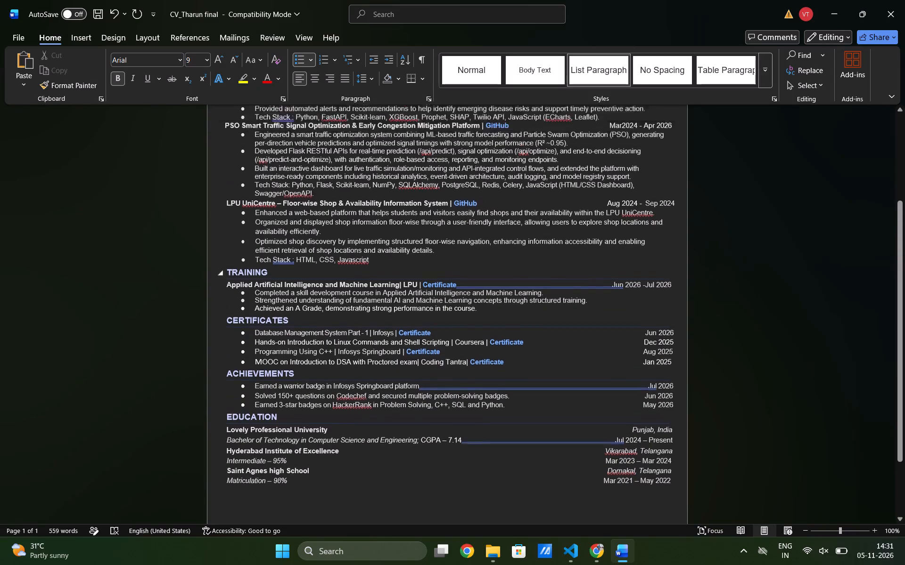
{"action": "scroll", "coordinate": [622, 325], "scroll_direction": "up", "scroll_amount": 2}
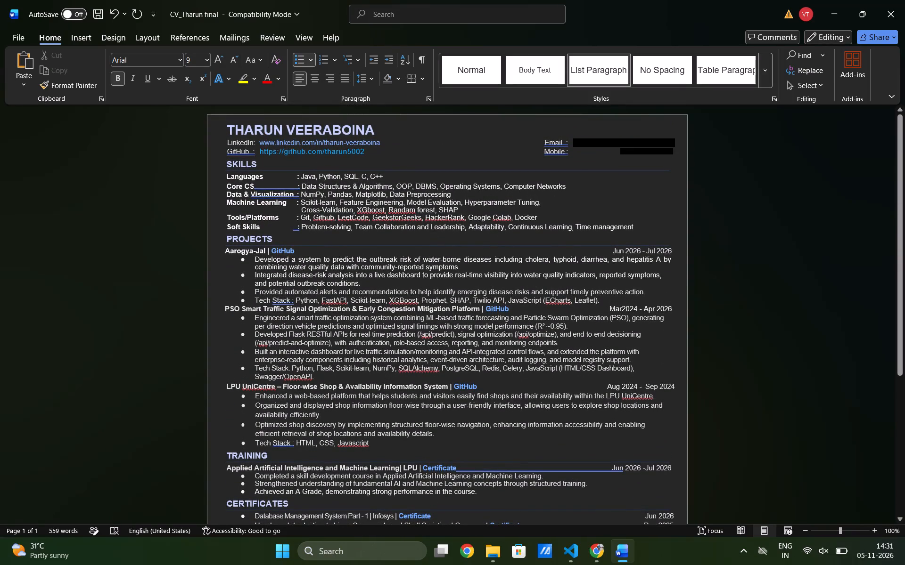
{"action": "scroll", "coordinate": [633, 301], "scroll_direction": "down", "scroll_amount": 3}
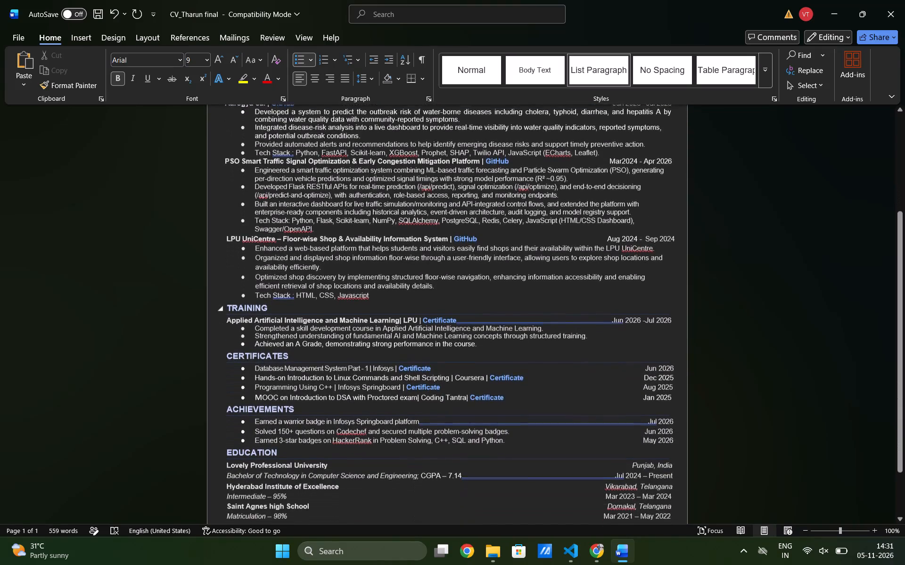
{"action": "scroll", "coordinate": [633, 301], "scroll_direction": "down", "scroll_amount": 1}
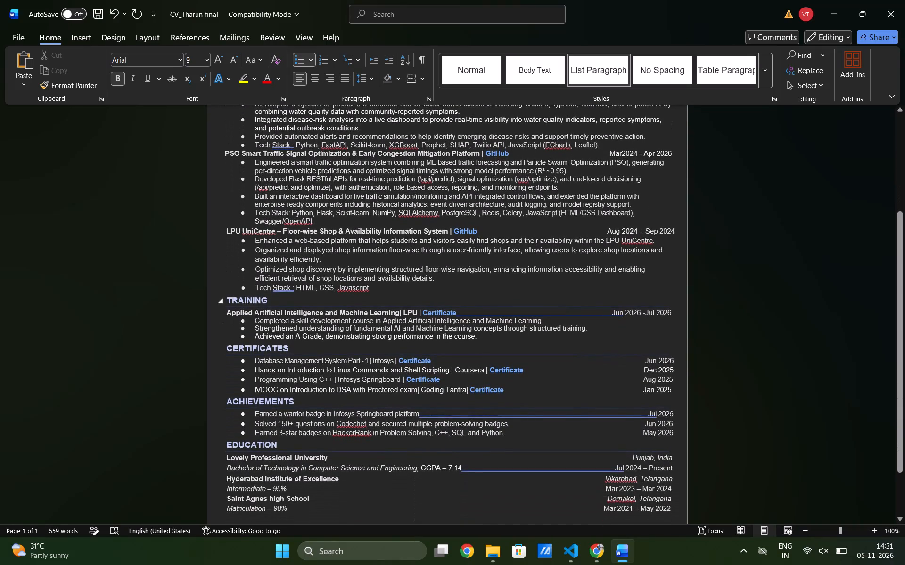
{"action": "left_click", "coordinate": [608, 152]}
{"action": "key", "text": "Right"}
{"action": "key", "text": "space"}
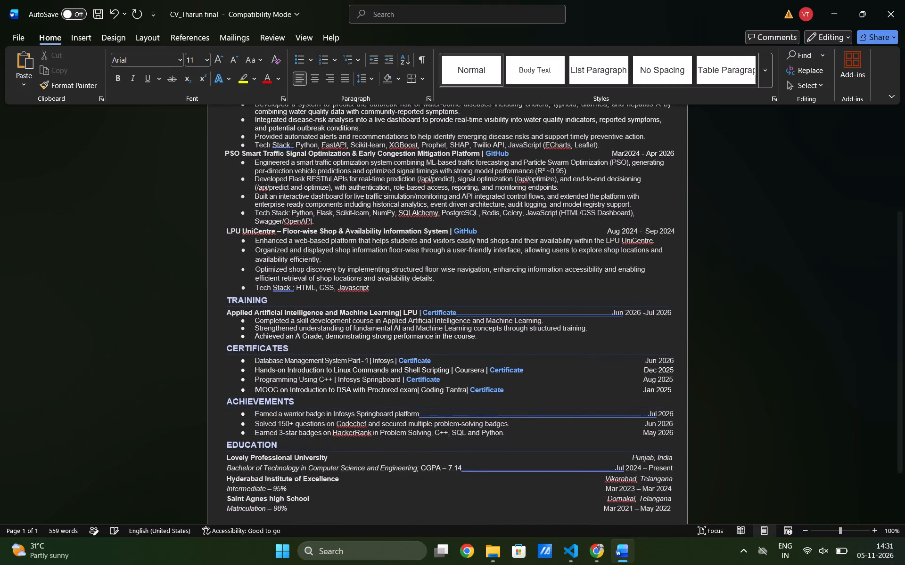
{"action": "key", "text": "space"}
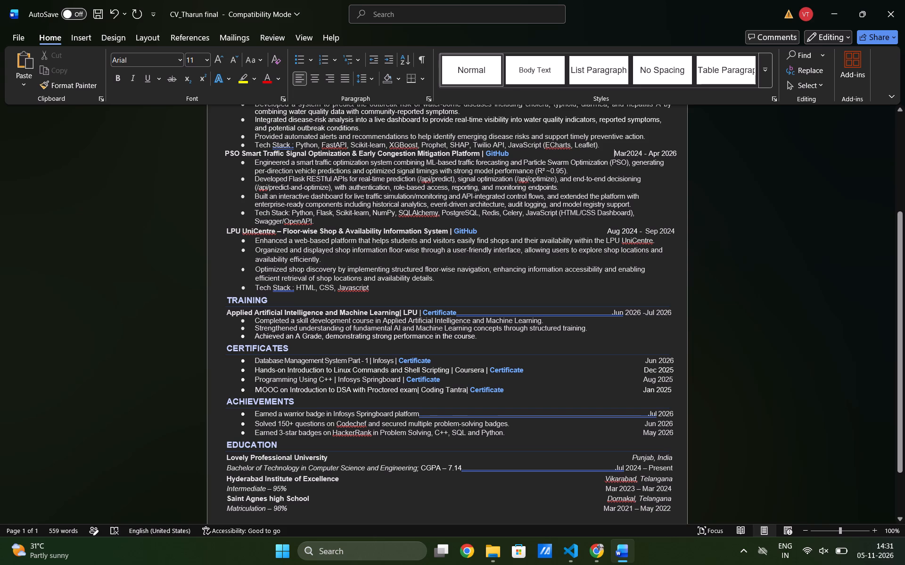
Leave a single space after the hyphen in the LPU UniCentre date range and shift the range toward the margin by two spaces.
{"action": "left_click", "coordinate": [645, 231]}
{"action": "key", "text": "backslash"}
{"action": "key", "text": "BackSpace"}
{"action": "key", "text": "BackSpace"}
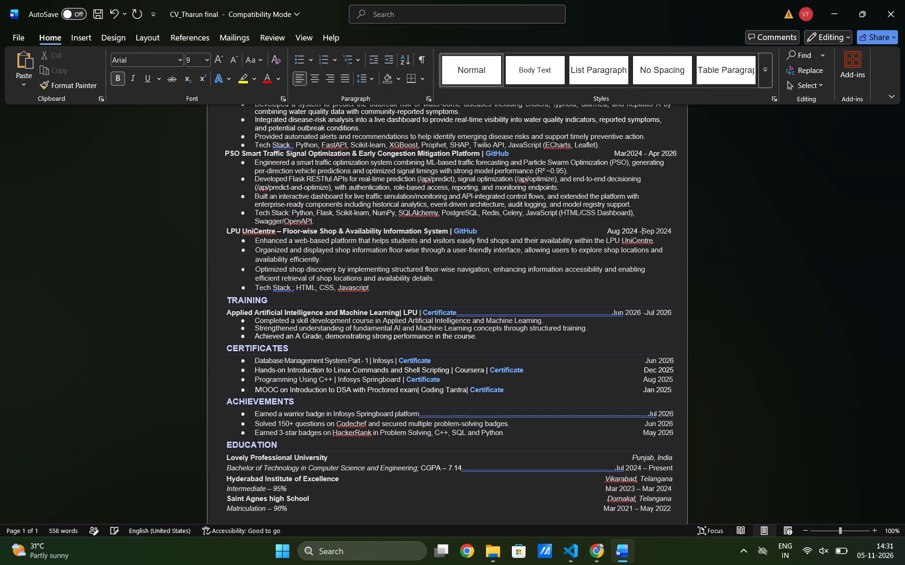
{"action": "key", "text": "space"}
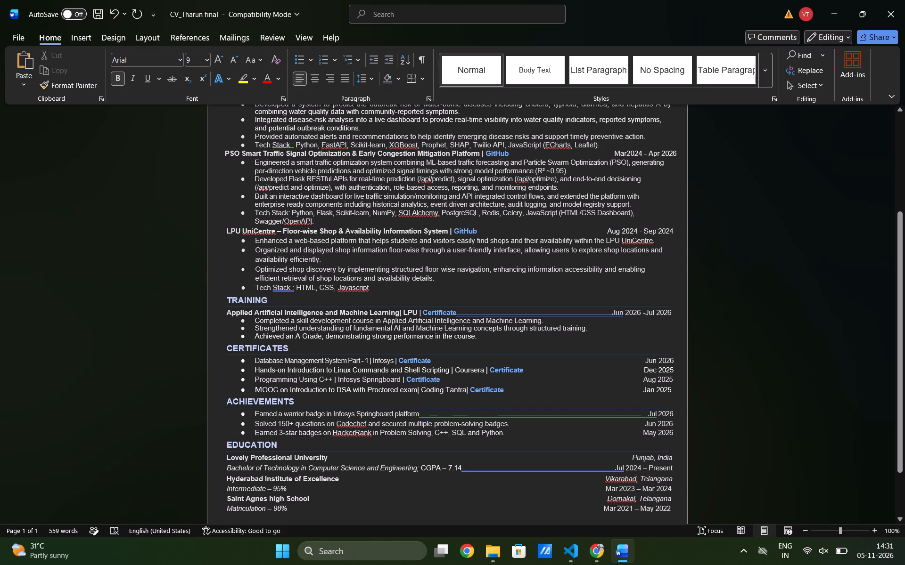
{"action": "left_click", "coordinate": [607, 231]}
{"action": "key", "text": "space"}
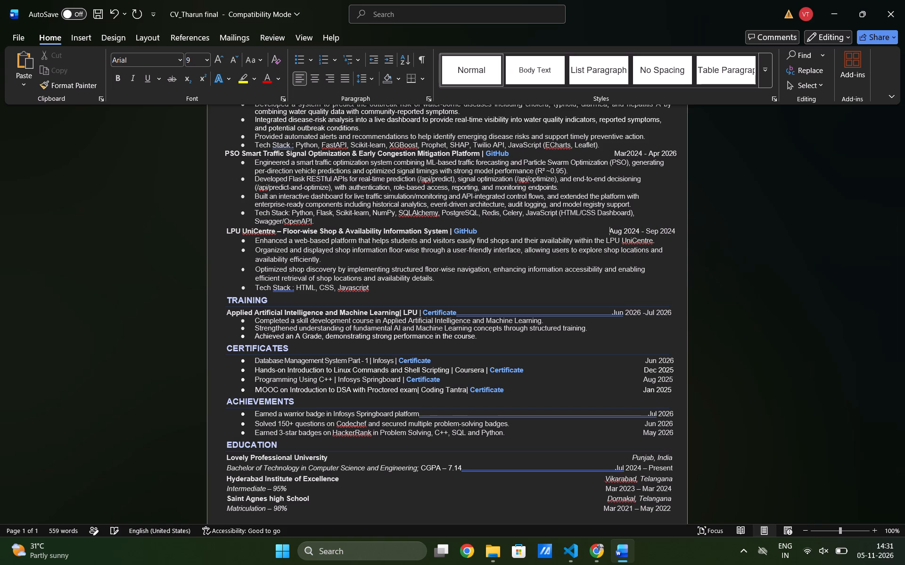
{"action": "key", "text": "space"}
{"action": "key", "text": "space"}
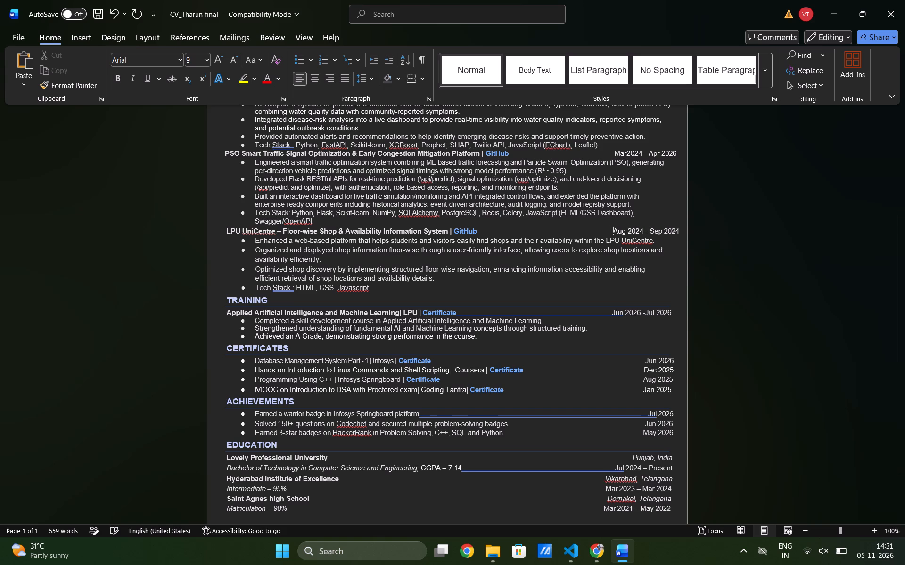
{"action": "key", "text": "space"}
{"action": "key", "text": "space"}
{"action": "key", "text": "BackSpace"}
{"action": "key", "text": "BackSpace"}
{"action": "key", "text": "BackSpace"}
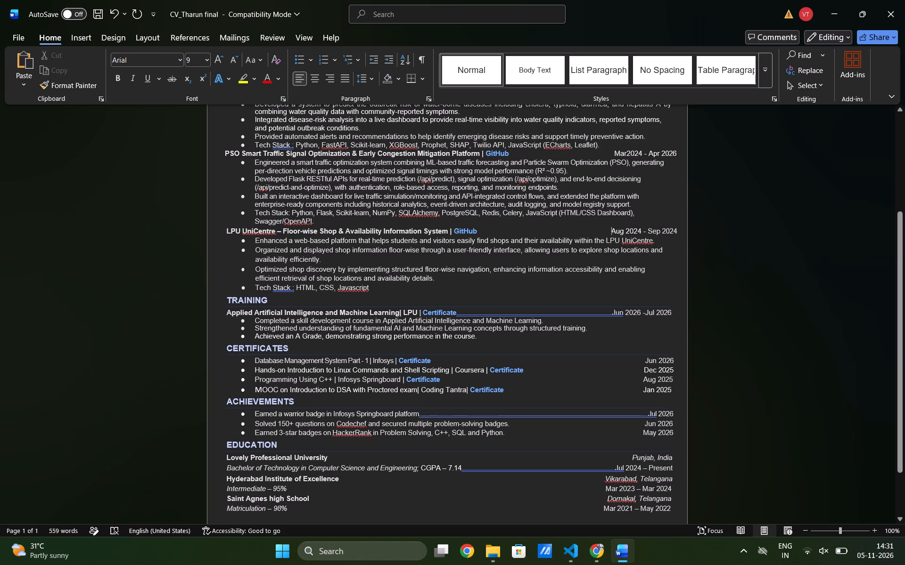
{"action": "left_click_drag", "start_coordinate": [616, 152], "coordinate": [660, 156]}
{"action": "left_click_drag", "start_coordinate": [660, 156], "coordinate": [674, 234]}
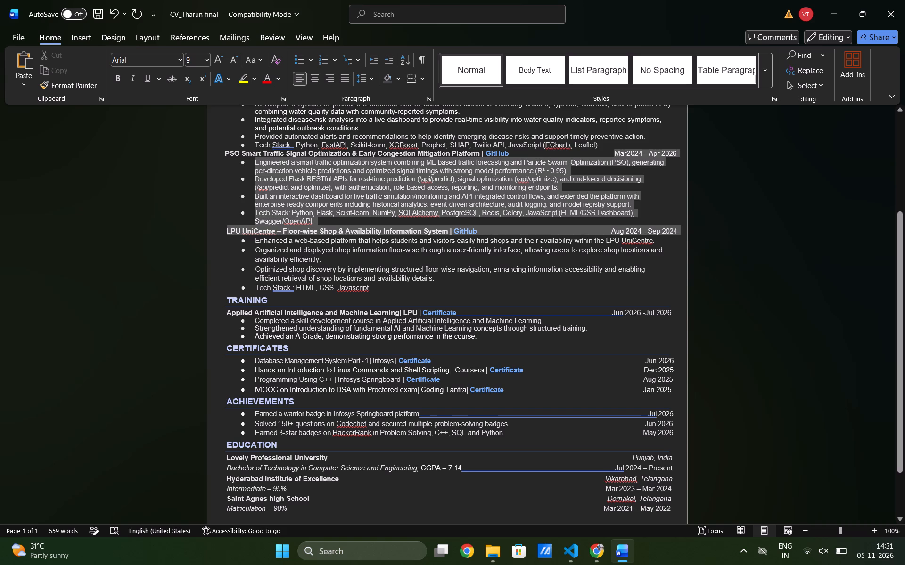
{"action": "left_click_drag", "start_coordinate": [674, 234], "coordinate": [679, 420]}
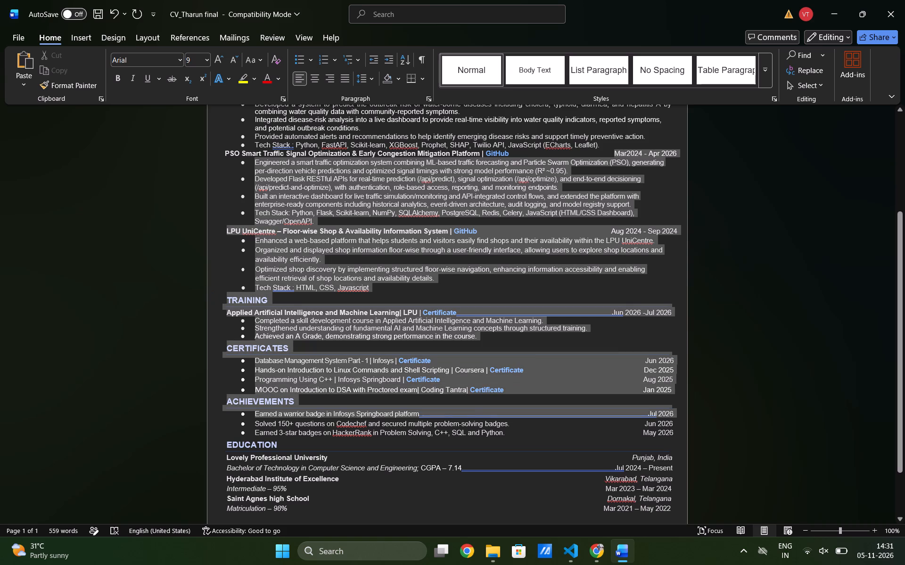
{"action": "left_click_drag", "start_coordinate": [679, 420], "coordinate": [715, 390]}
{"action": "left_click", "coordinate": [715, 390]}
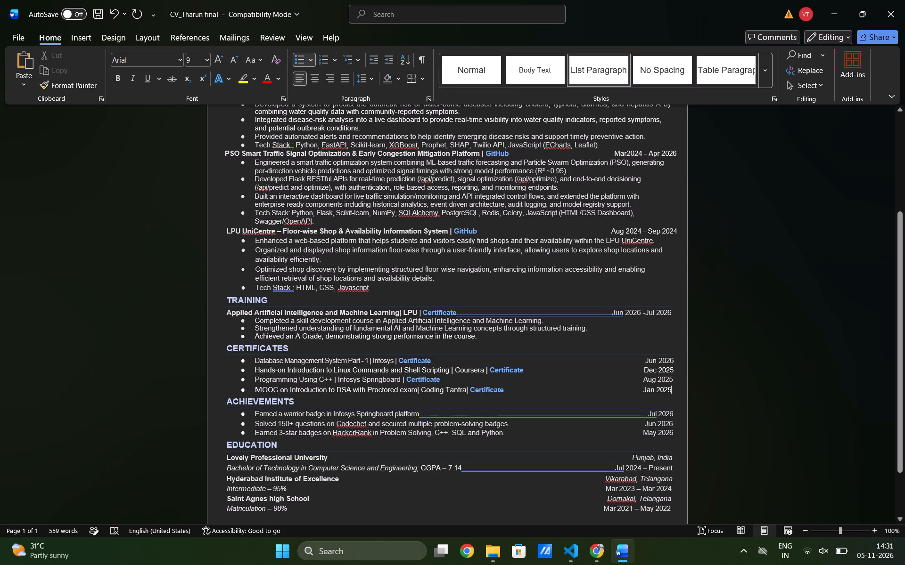
Insert the missing space in the PSO project's start date so it reads "Mar 2024".
{"action": "left_click", "coordinate": [626, 152]}
{"action": "key", "text": "space"}
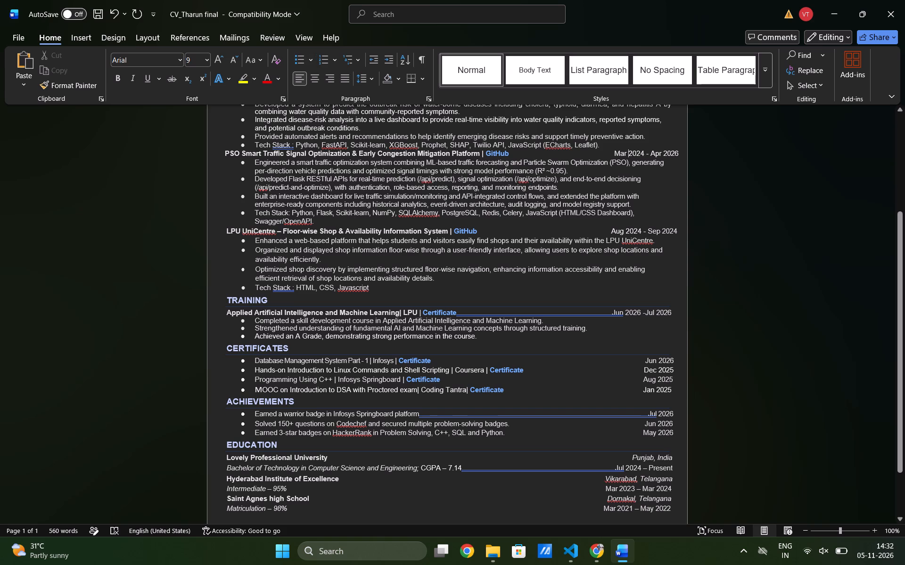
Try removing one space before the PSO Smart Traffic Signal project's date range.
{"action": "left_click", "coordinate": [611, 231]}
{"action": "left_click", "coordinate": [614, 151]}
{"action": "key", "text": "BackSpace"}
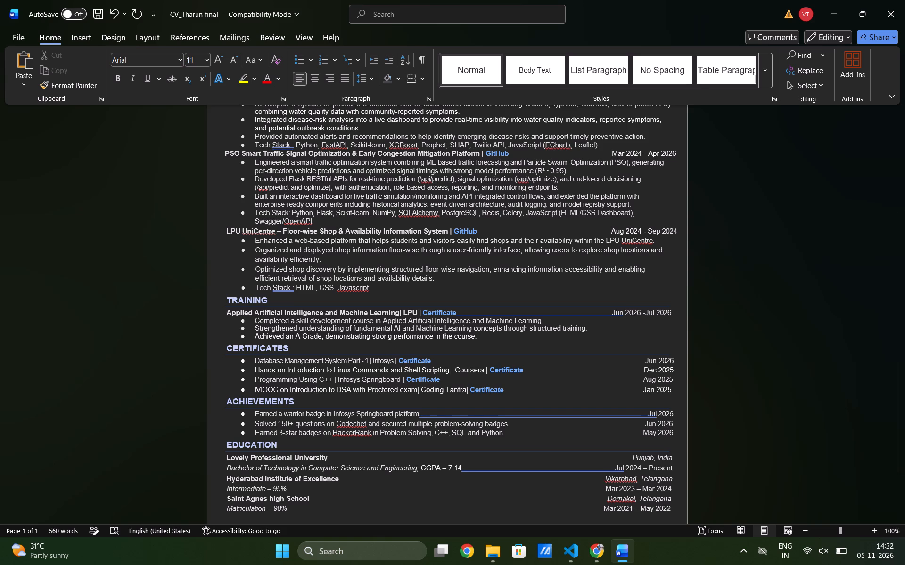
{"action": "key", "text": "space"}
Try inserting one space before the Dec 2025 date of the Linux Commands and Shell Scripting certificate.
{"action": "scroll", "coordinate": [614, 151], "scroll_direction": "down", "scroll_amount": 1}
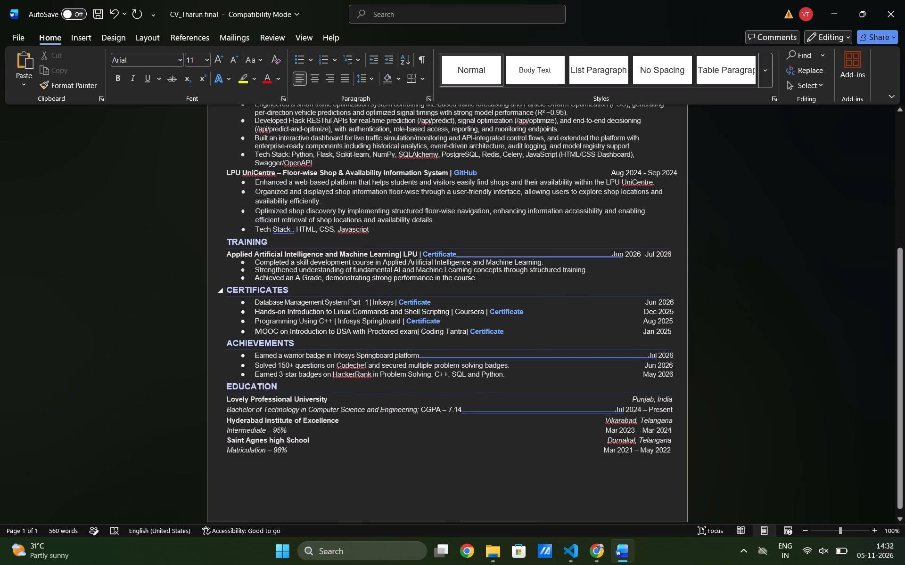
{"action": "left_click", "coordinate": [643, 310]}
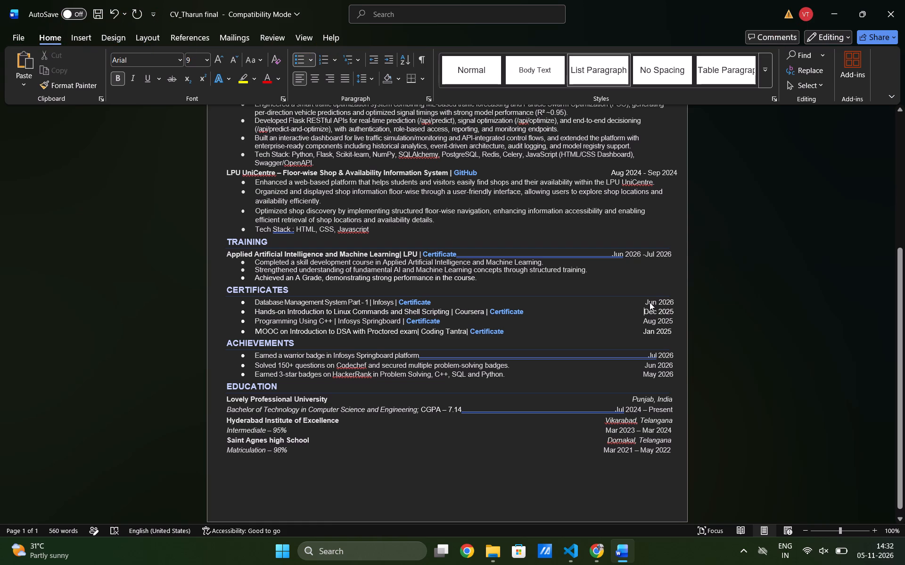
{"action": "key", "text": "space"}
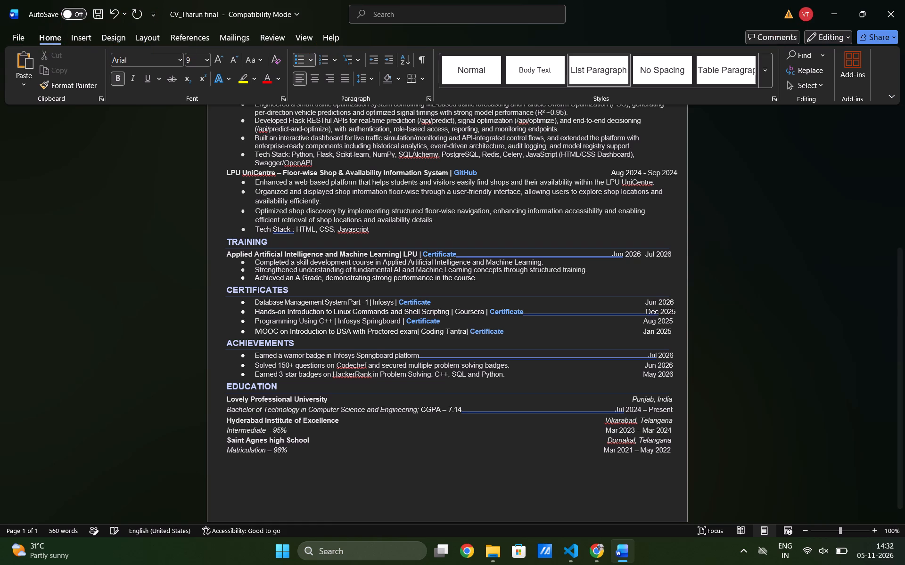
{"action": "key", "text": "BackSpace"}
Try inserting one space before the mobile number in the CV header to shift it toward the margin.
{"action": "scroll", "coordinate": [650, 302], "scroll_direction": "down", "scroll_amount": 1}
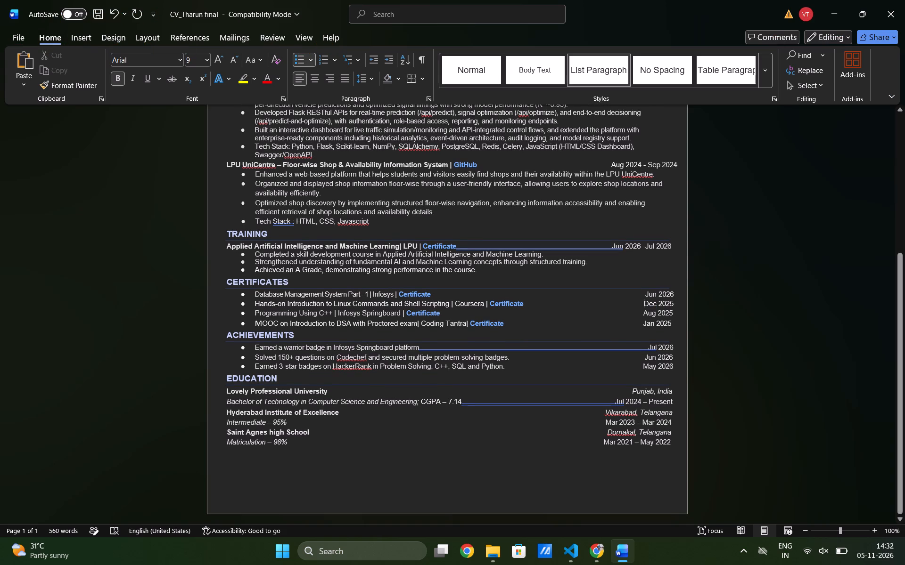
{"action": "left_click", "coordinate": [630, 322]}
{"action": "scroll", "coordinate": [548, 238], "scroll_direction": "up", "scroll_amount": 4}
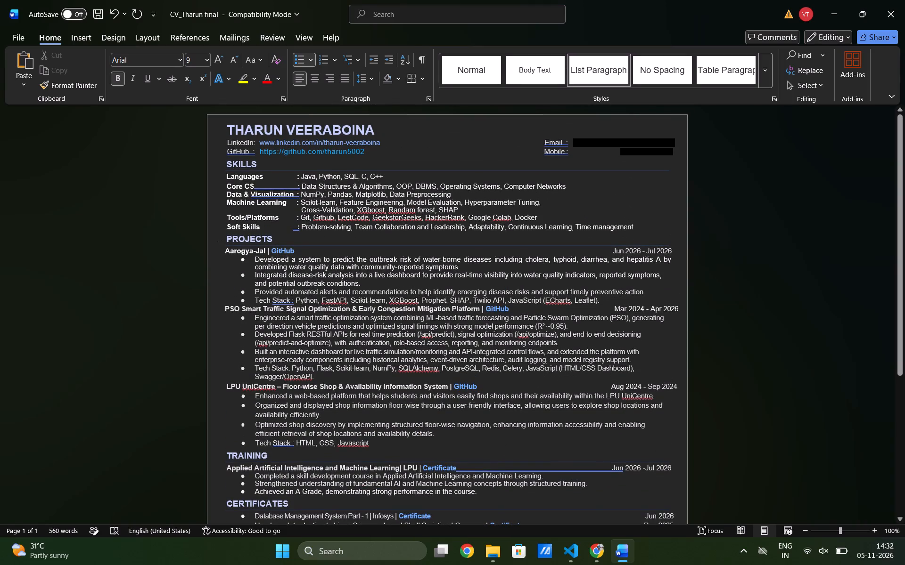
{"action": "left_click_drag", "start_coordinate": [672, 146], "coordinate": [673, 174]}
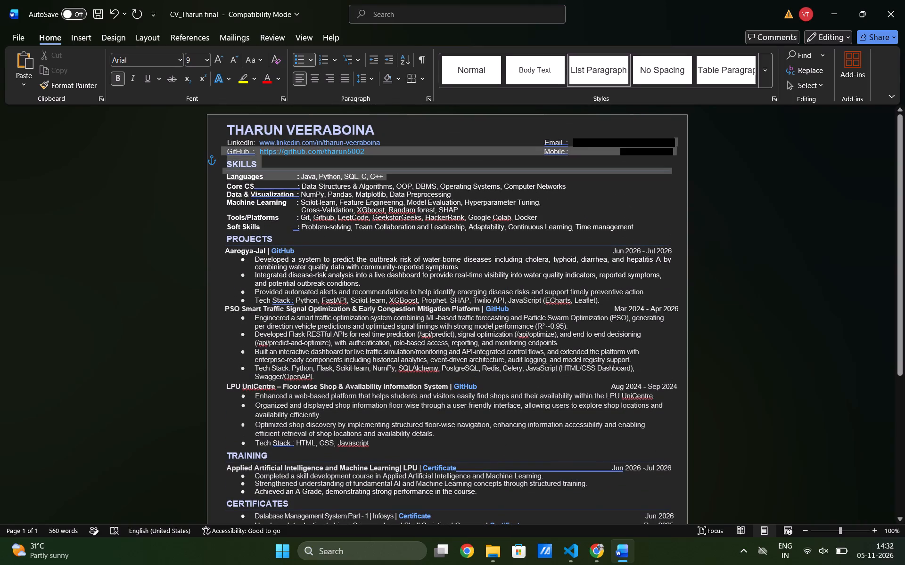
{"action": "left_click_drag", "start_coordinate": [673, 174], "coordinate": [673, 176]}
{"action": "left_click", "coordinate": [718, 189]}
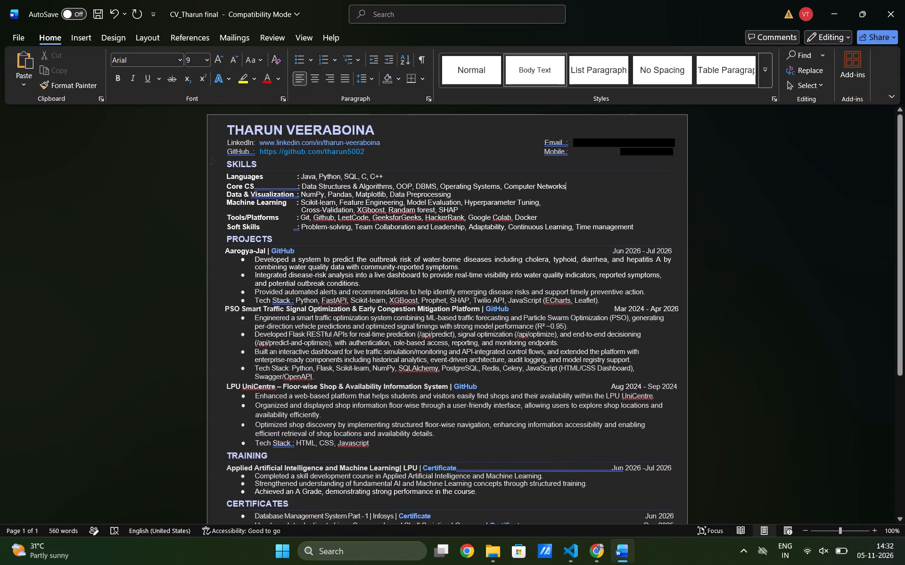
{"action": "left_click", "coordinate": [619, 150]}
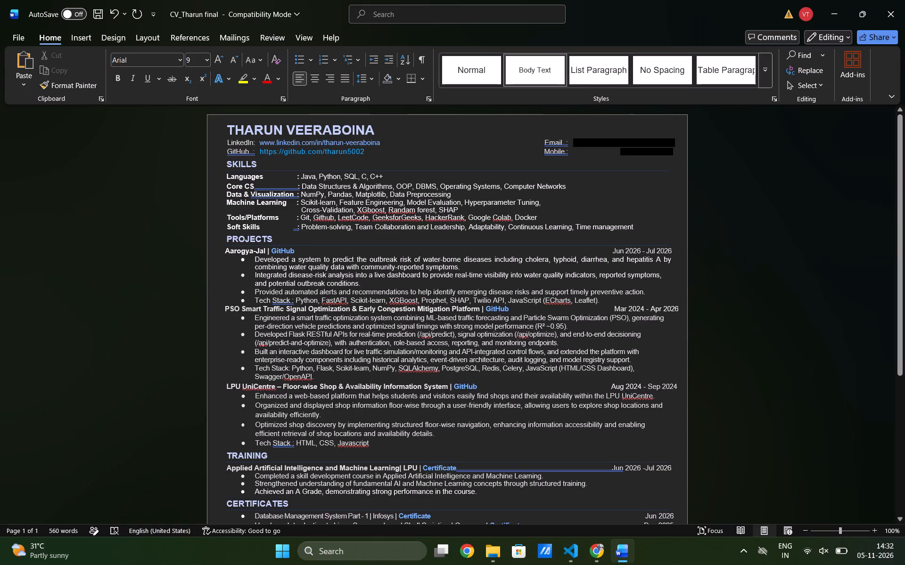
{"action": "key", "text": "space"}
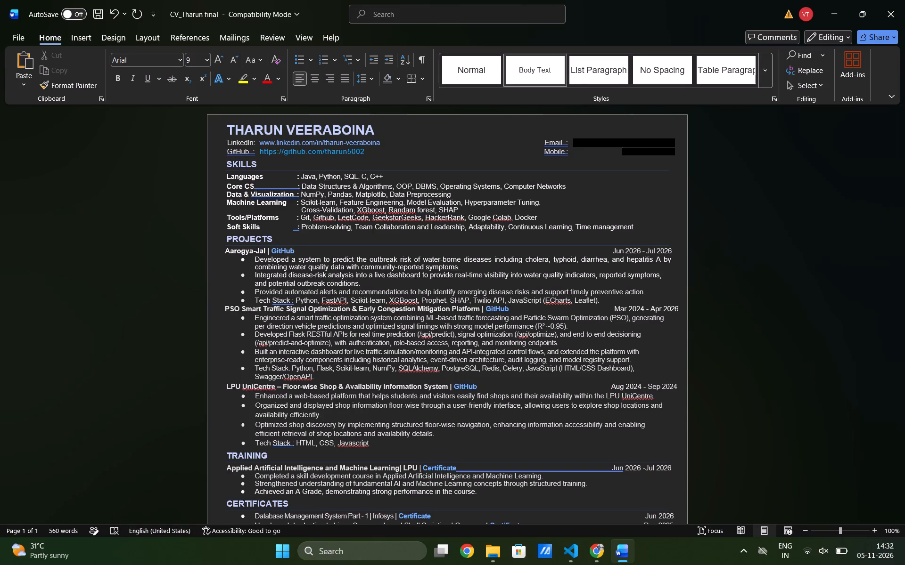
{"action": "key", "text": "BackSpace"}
Remove three spaces before the PSO Smart Traffic Signal project's date range so it ends level with the Aarogya-Jal dates.
{"action": "left_click", "coordinate": [613, 252]}
{"action": "scroll", "coordinate": [634, 284], "scroll_direction": "down", "scroll_amount": 1}
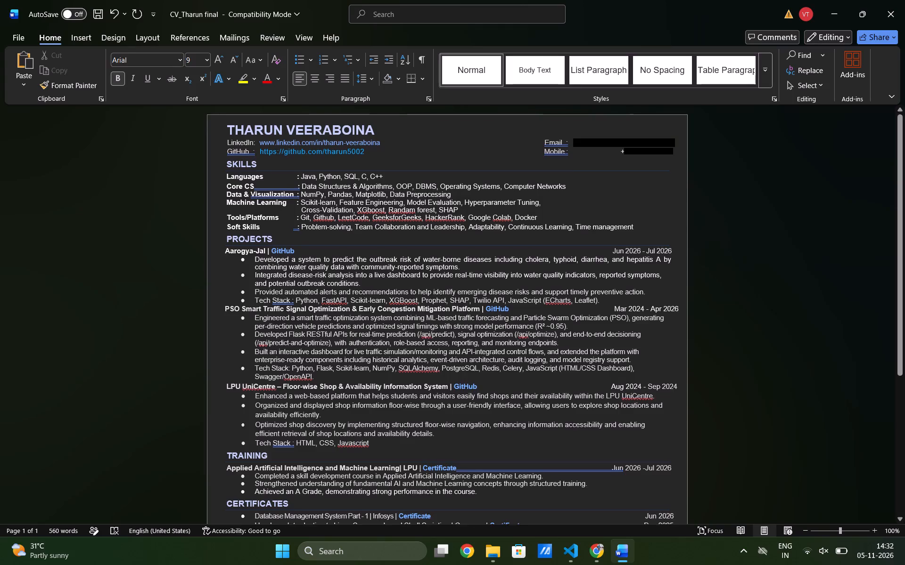
{"action": "scroll", "coordinate": [634, 284], "scroll_direction": "down", "scroll_amount": 1}
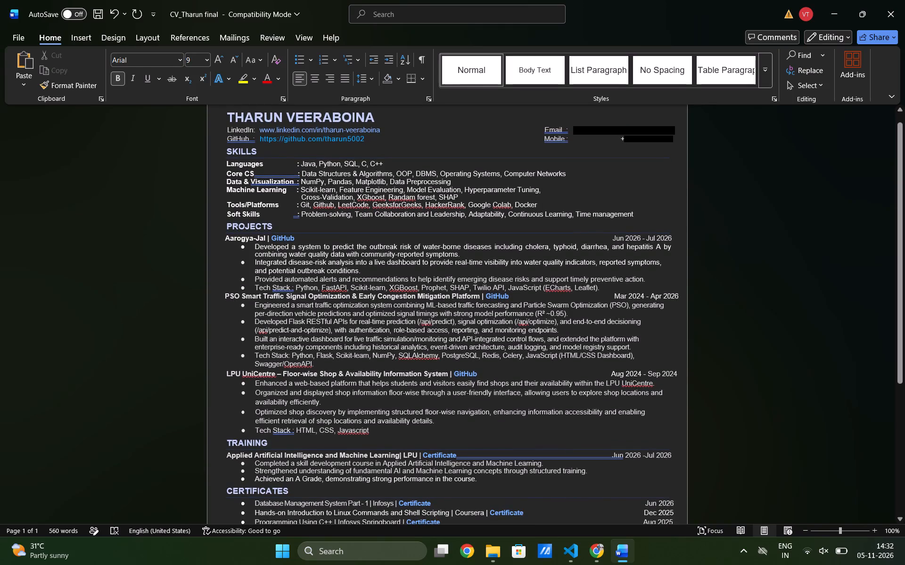
{"action": "left_click", "coordinate": [616, 294]}
{"action": "key", "text": "BackSpace"}
{"action": "key", "text": "BackSpace"}
{"action": "key", "text": "BackSpace"}
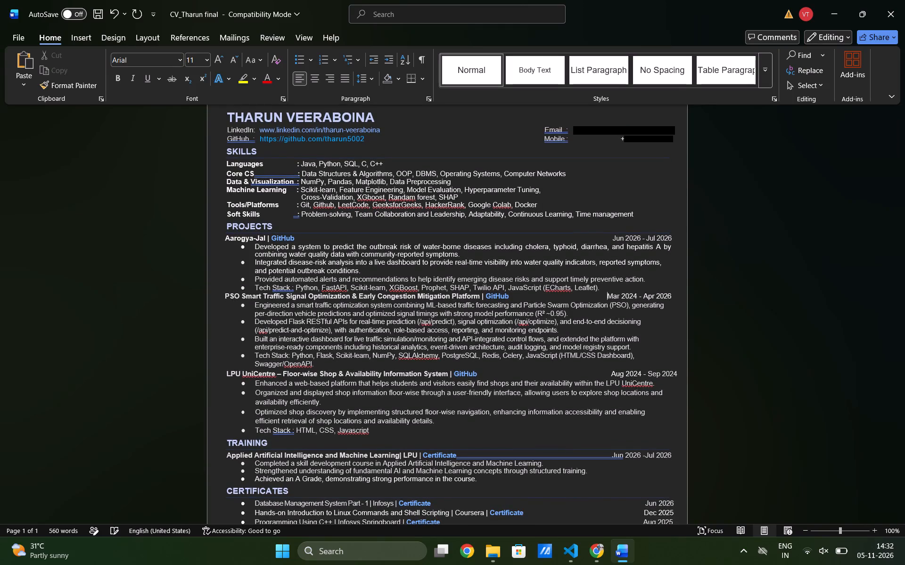
{"action": "key", "text": "BackSpace"}
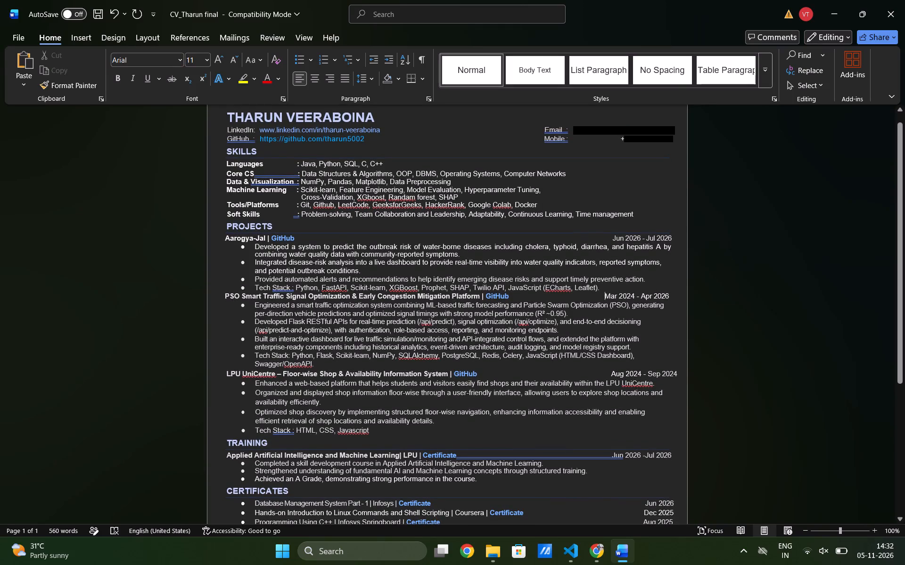
{"action": "key", "text": "space"}
{"action": "key", "text": "space"}
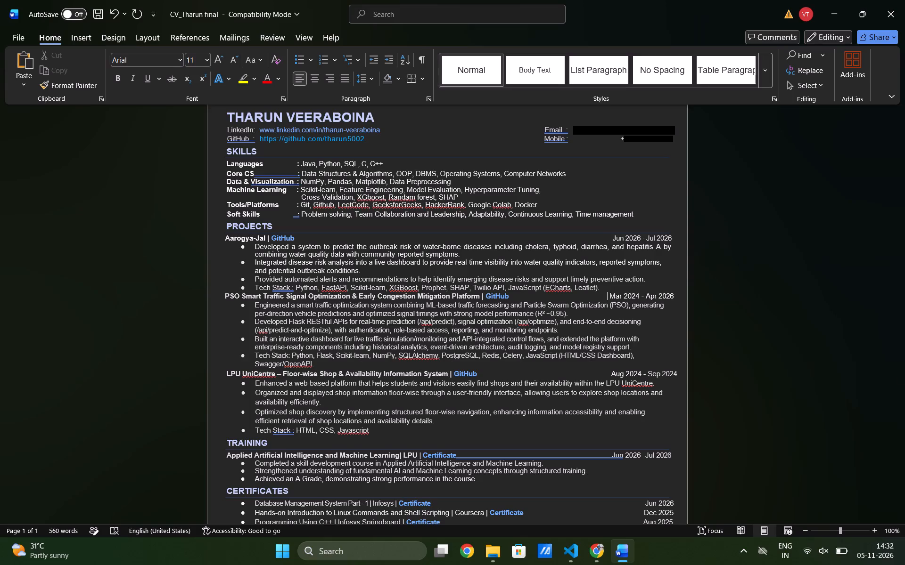
{"action": "key", "text": "BackSpace"}
Delete four spaces before the LPU UniCentre project's date range to pull it back from the margin.
{"action": "left_click", "coordinate": [610, 370]}
{"action": "key", "text": "BackSpace"}
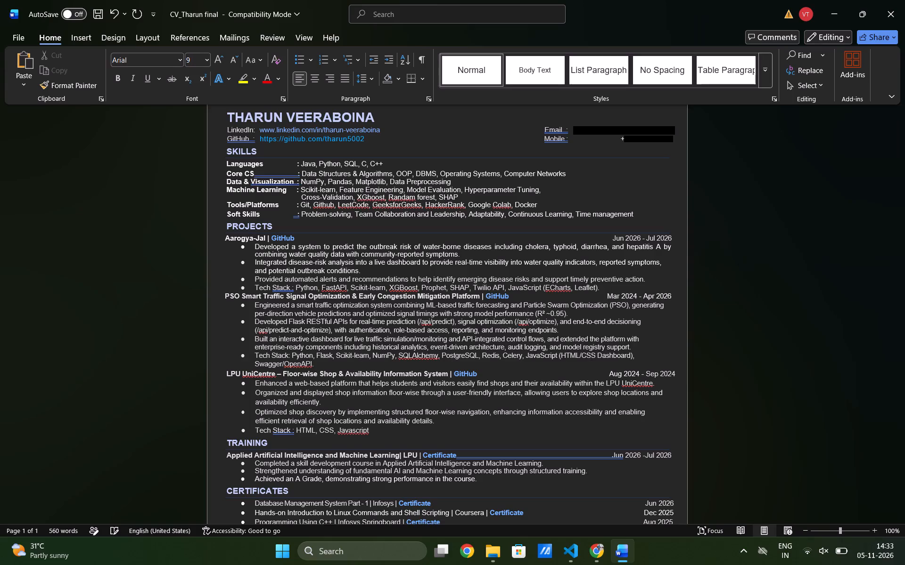
{"action": "key", "text": "BackSpace"}
{"action": "key", "text": "BackSpace"}
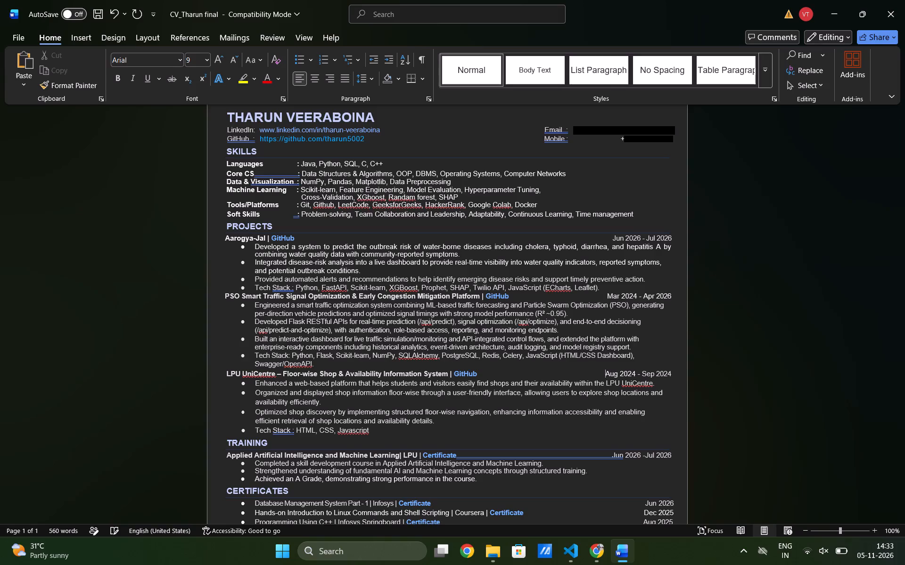
{"action": "key", "text": "BackSpace"}
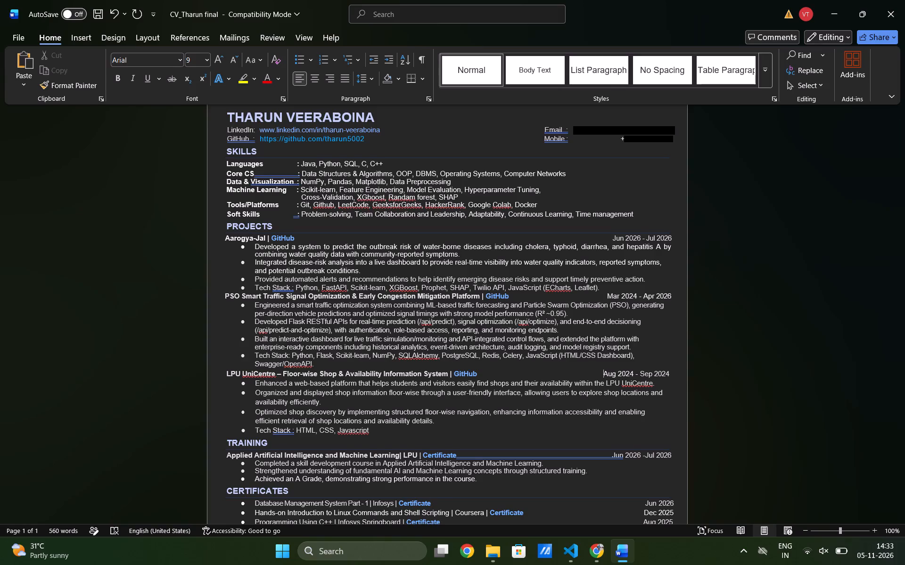
Set the font colour of the LinkedIn address in the CV header to the standard blue.
{"action": "scroll", "coordinate": [610, 370], "scroll_direction": "down", "scroll_amount": 1}
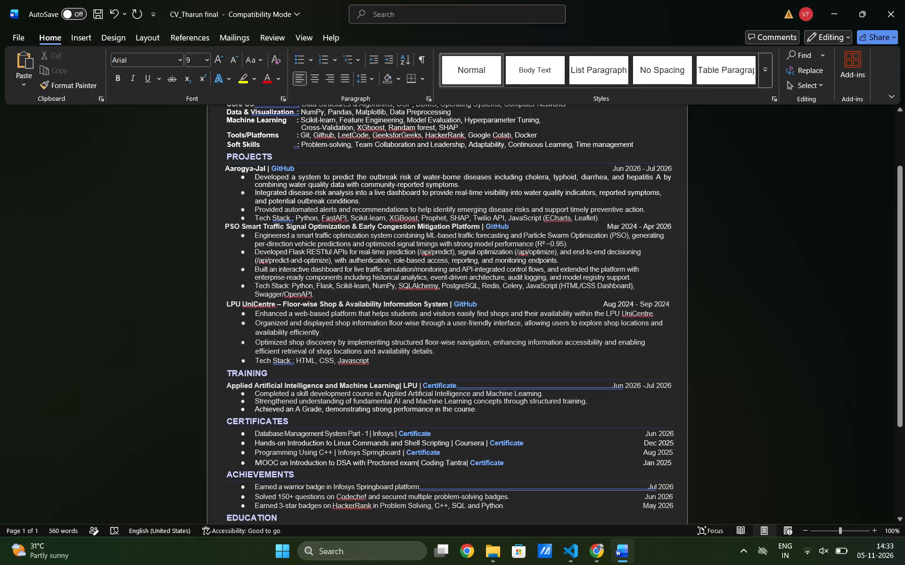
{"action": "scroll", "coordinate": [646, 274], "scroll_direction": "up", "scroll_amount": 4}
{"action": "scroll", "coordinate": [646, 274], "scroll_direction": "down", "scroll_amount": 1}
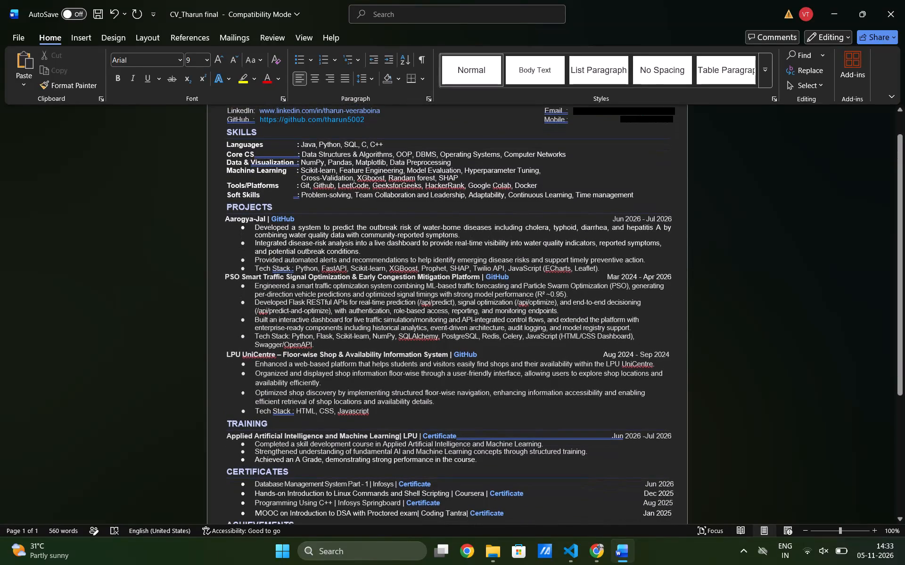
{"action": "scroll", "coordinate": [646, 274], "scroll_direction": "right", "scroll_amount": 1}
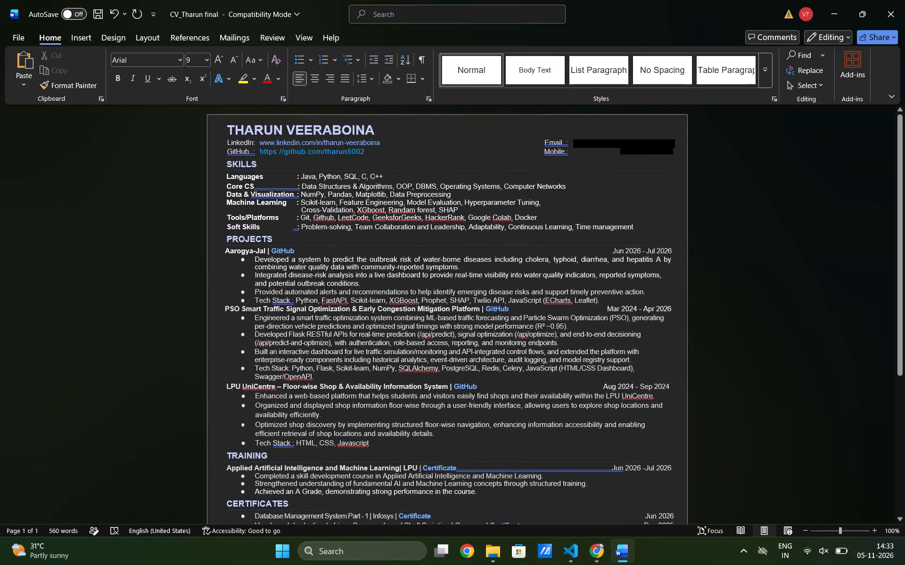
{"action": "left_click_drag", "start_coordinate": [381, 146], "coordinate": [271, 140]}
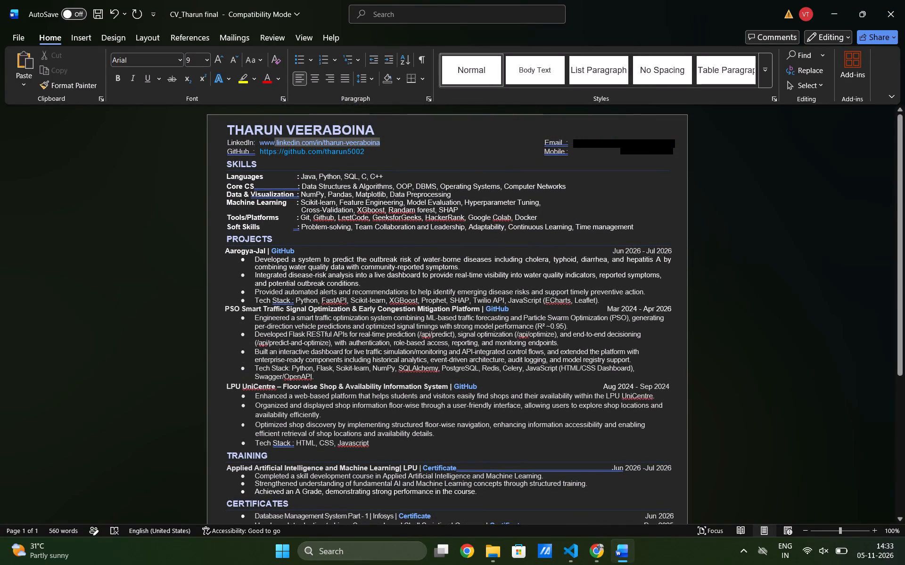
{"action": "left_click_drag", "start_coordinate": [271, 140], "coordinate": [263, 142]}
{"action": "left_click_drag", "start_coordinate": [263, 142], "coordinate": [261, 142]}
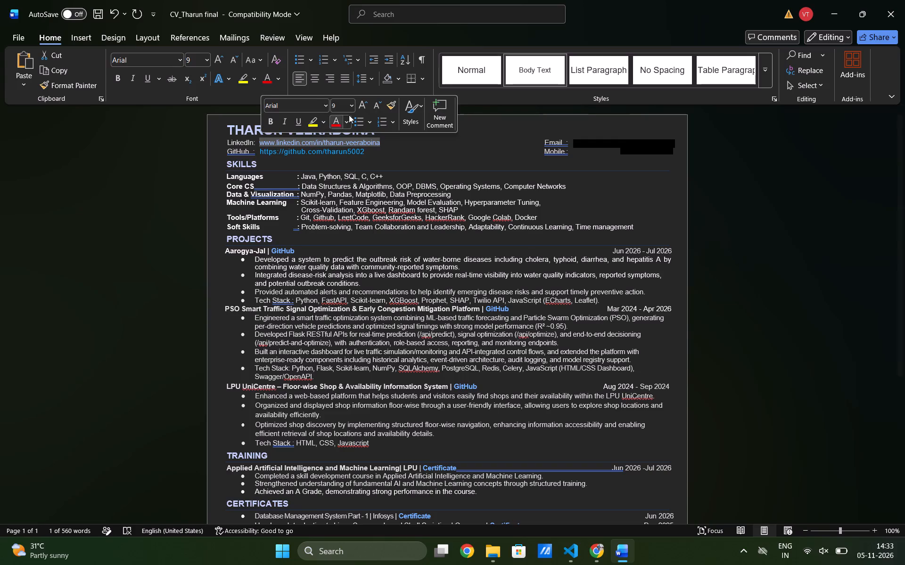
{"action": "left_click", "coordinate": [347, 124]}
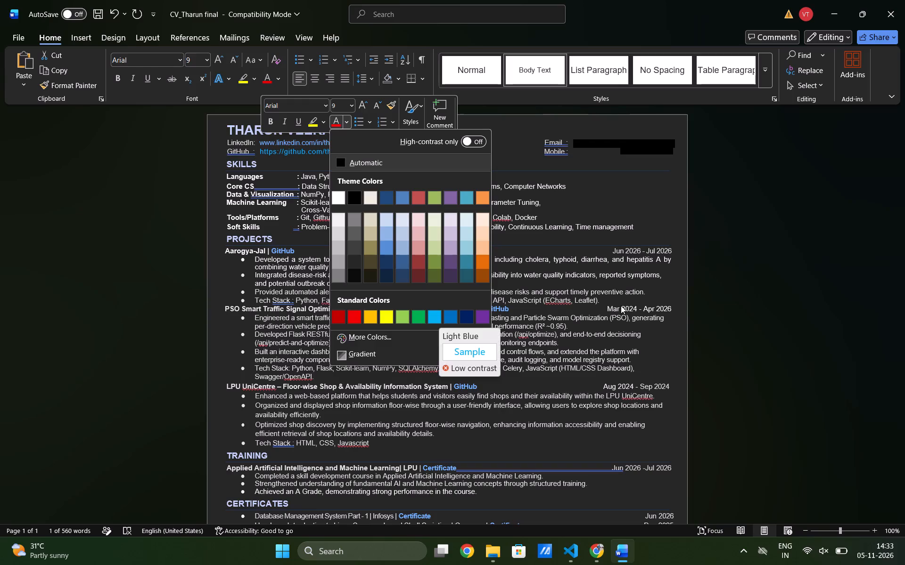
{"action": "left_click", "coordinate": [446, 319]}
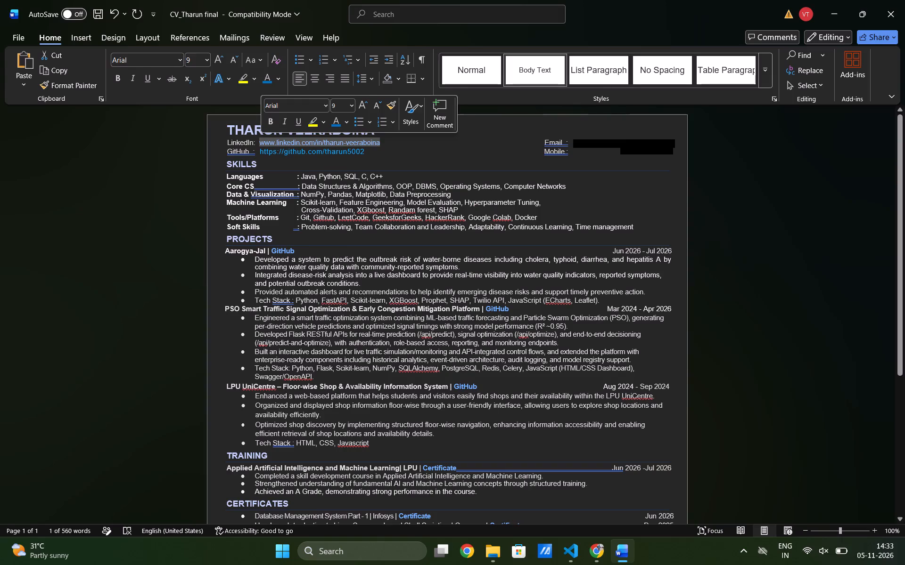
Set the font colour of the GitHub address in the CV header to the same standard blue.
{"action": "left_click_drag", "start_coordinate": [363, 151], "coordinate": [261, 152]}
{"action": "left_click", "coordinate": [344, 132]}
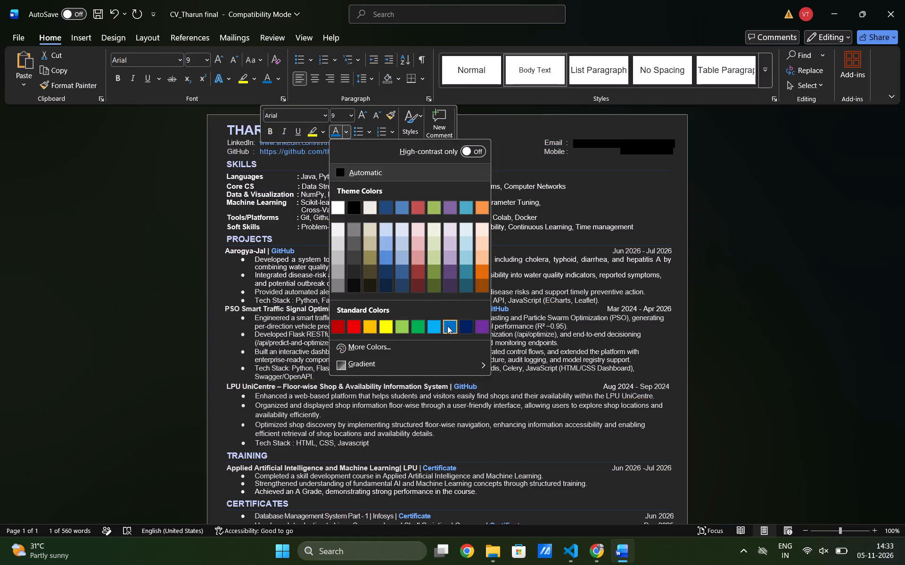
{"action": "left_click", "coordinate": [447, 326]}
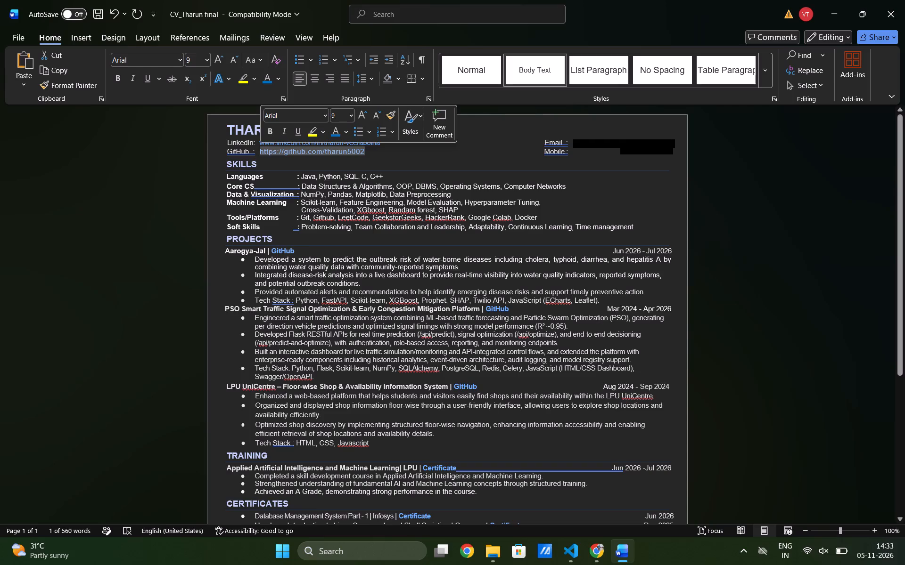
Set the font colour of the email address in the CV header to the standard blue.
{"action": "left_click_drag", "start_coordinate": [674, 142], "coordinate": [565, 139]}
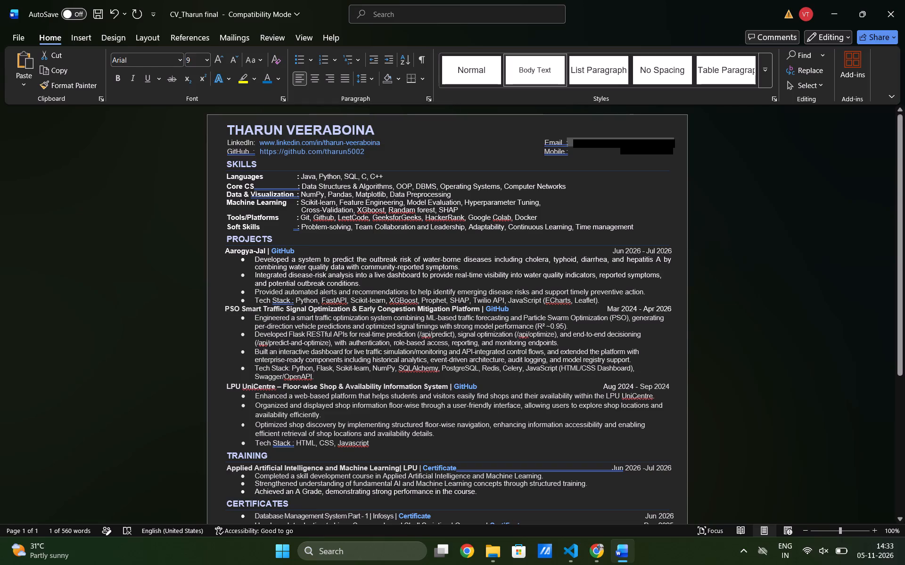
{"action": "left_click_drag", "start_coordinate": [565, 139], "coordinate": [573, 140]}
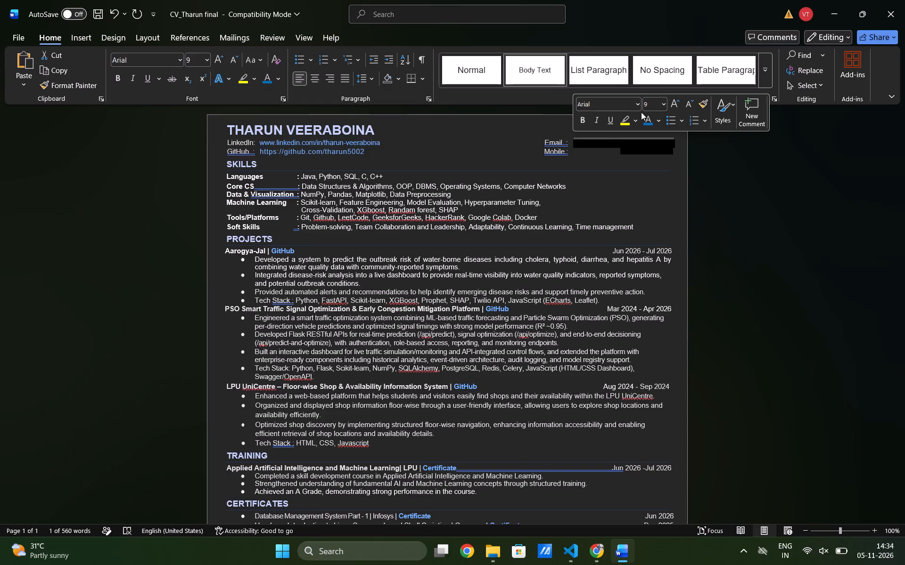
{"action": "left_click", "coordinate": [657, 121]}
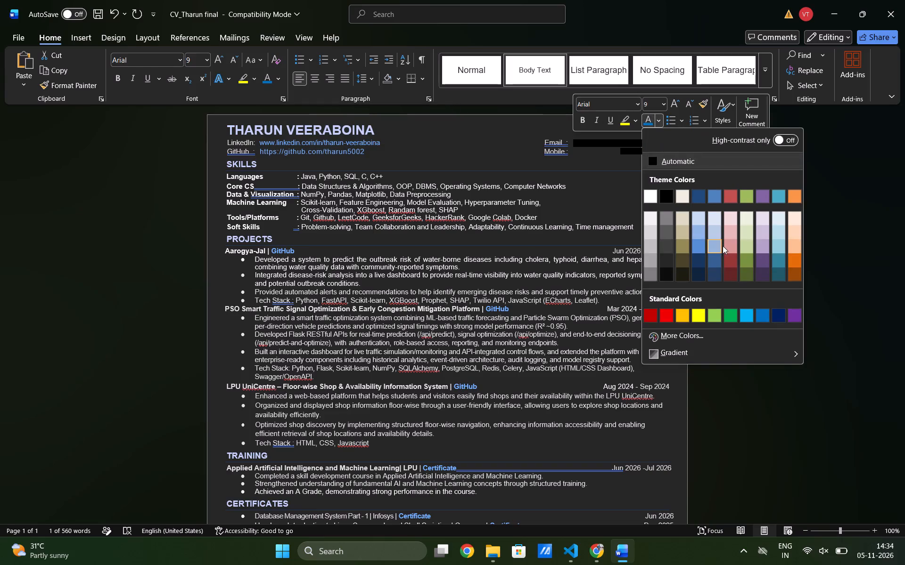
{"action": "left_click", "coordinate": [764, 310]}
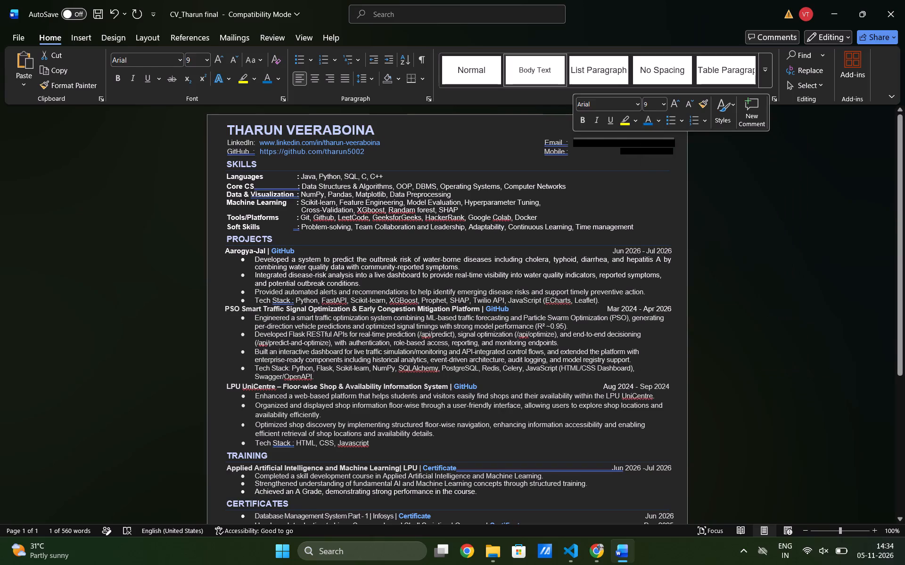
{"action": "left_click", "coordinate": [806, 295]}
Delete the hyphen between Jun 2026 and Jul 2026 in the Aarogya-Jal project's date range.
{"action": "scroll", "coordinate": [575, 306], "scroll_direction": "down", "scroll_amount": 1}
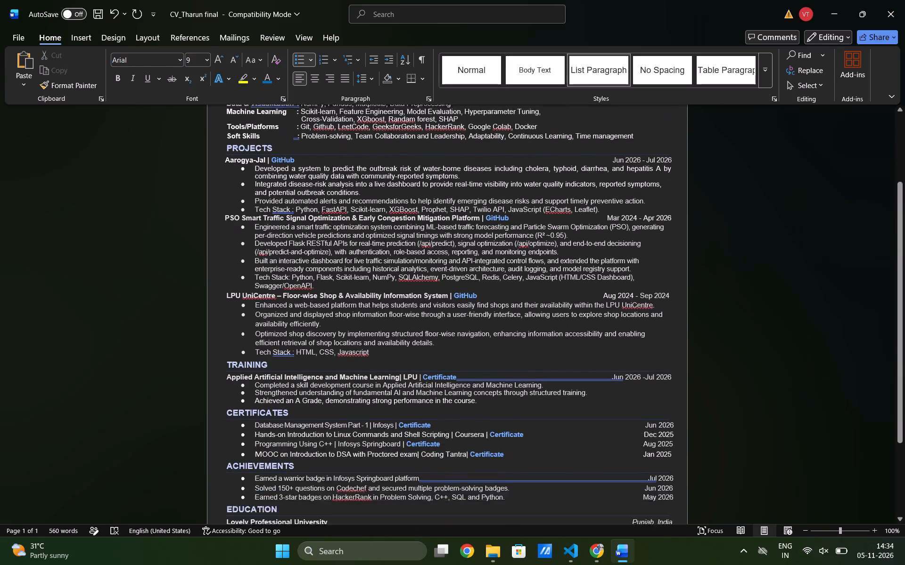
{"action": "scroll", "coordinate": [575, 306], "scroll_direction": "down", "scroll_amount": 1}
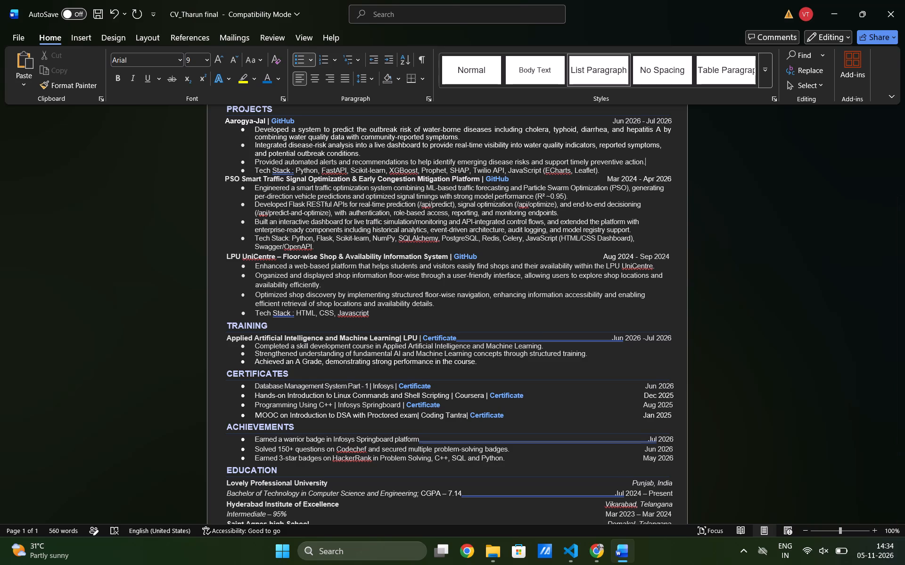
{"action": "scroll", "coordinate": [575, 306], "scroll_direction": "down", "scroll_amount": 1}
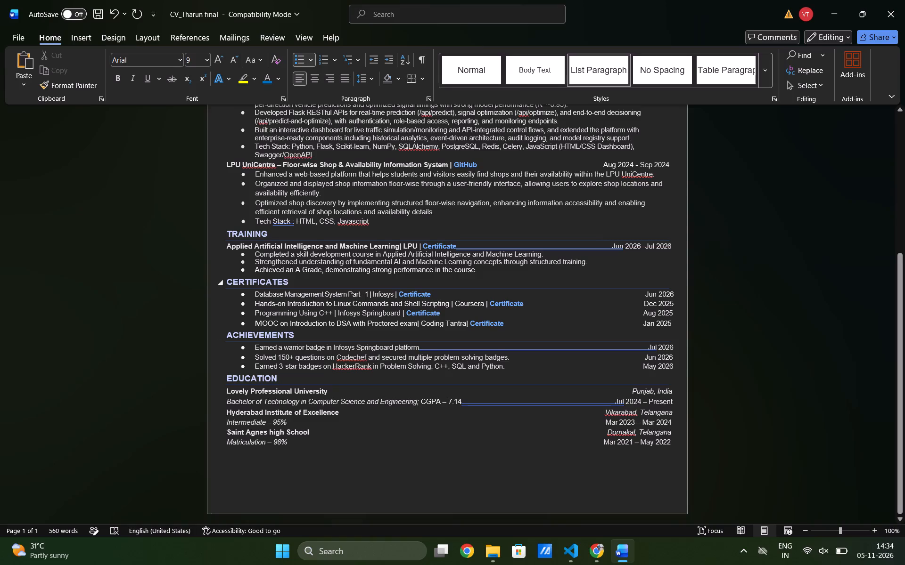
{"action": "scroll", "coordinate": [659, 270], "scroll_direction": "up", "scroll_amount": 2}
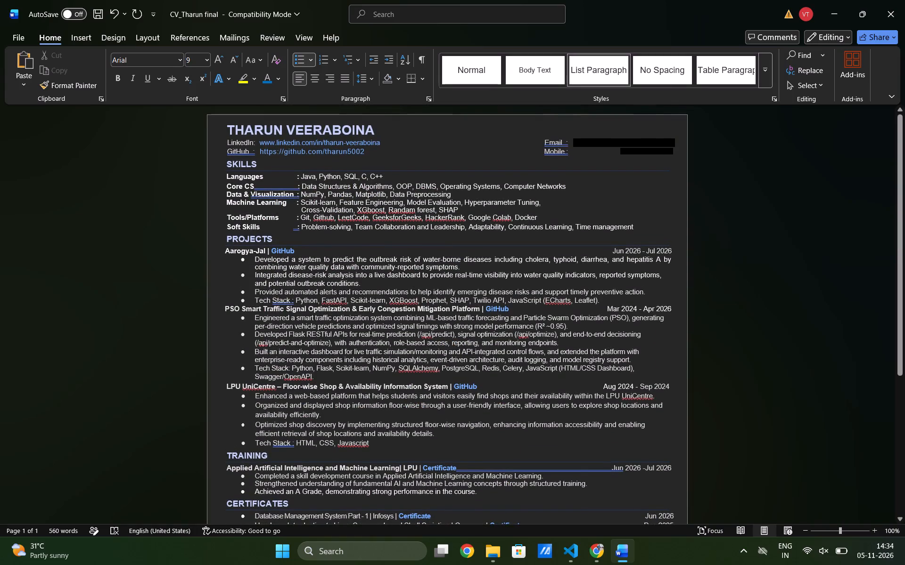
{"action": "left_click", "coordinate": [645, 251]}
{"action": "key", "text": "minus"}
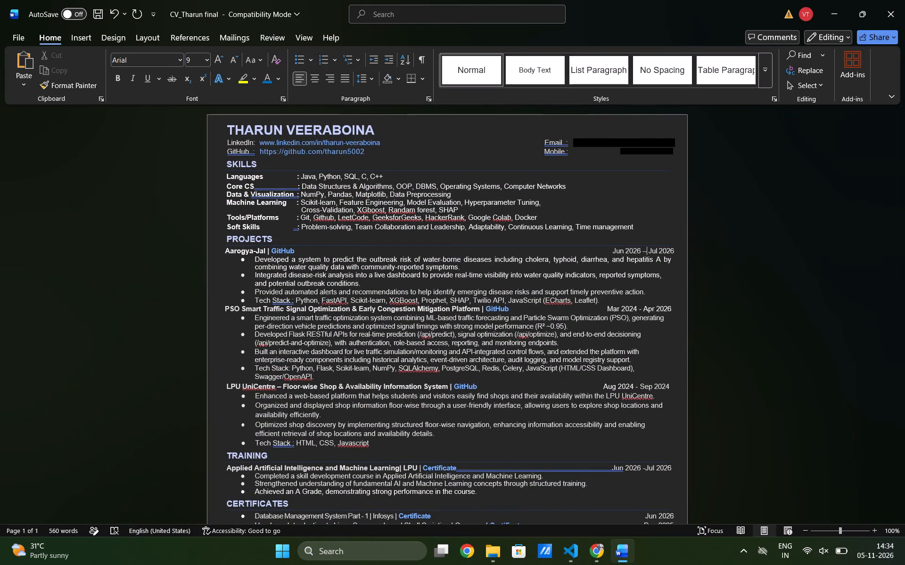
{"action": "key", "text": "BackSpace"}
{"action": "key", "text": "BackSpace"}
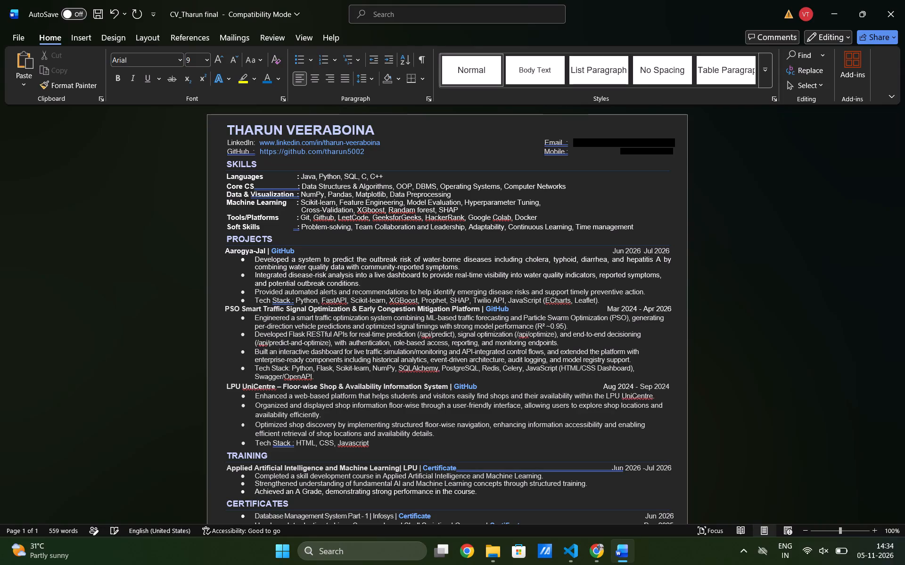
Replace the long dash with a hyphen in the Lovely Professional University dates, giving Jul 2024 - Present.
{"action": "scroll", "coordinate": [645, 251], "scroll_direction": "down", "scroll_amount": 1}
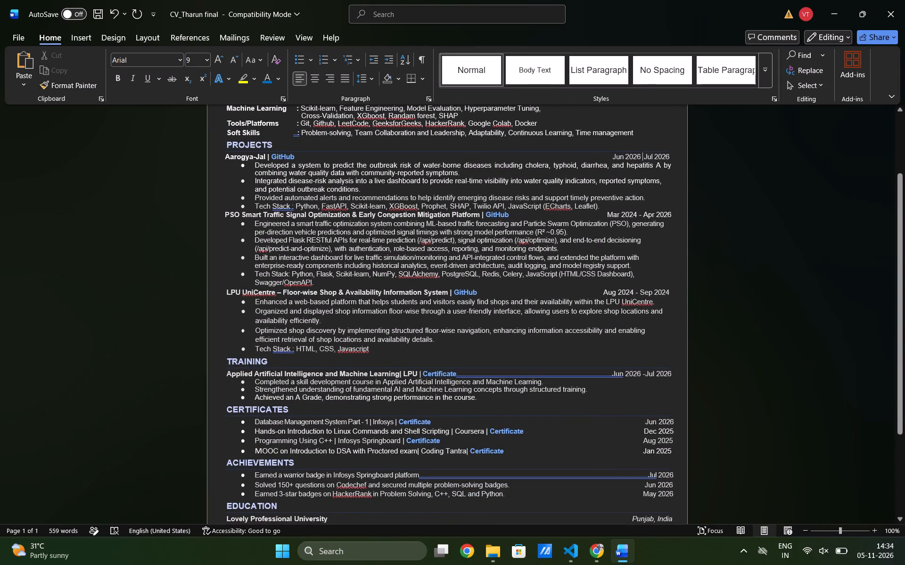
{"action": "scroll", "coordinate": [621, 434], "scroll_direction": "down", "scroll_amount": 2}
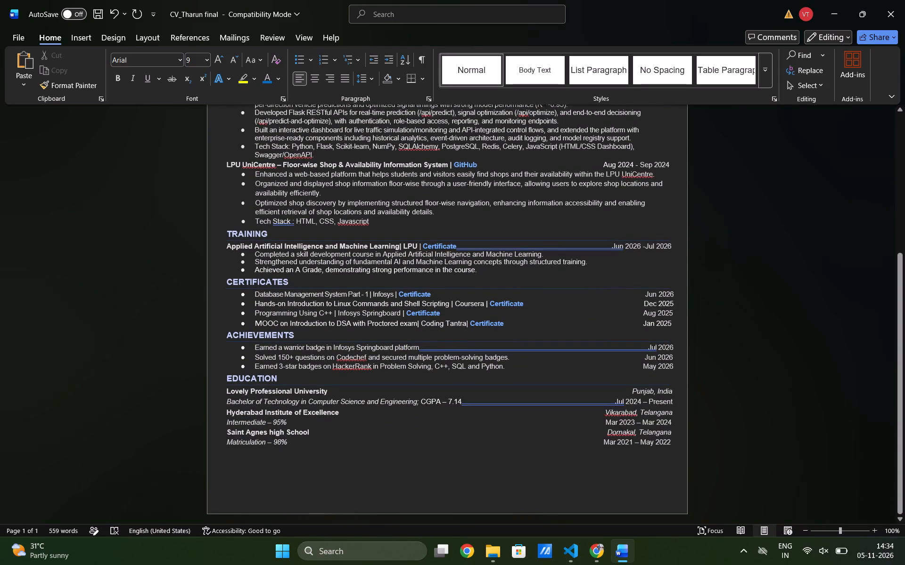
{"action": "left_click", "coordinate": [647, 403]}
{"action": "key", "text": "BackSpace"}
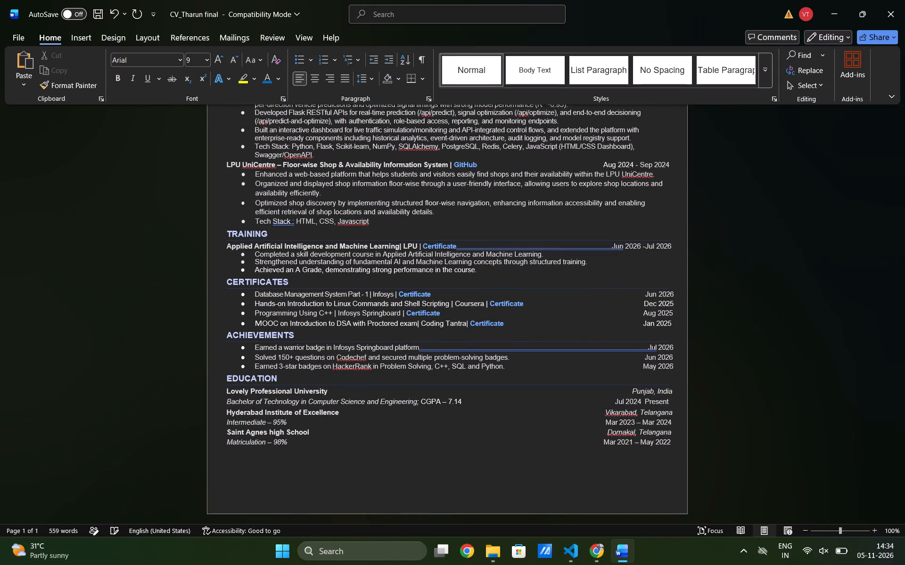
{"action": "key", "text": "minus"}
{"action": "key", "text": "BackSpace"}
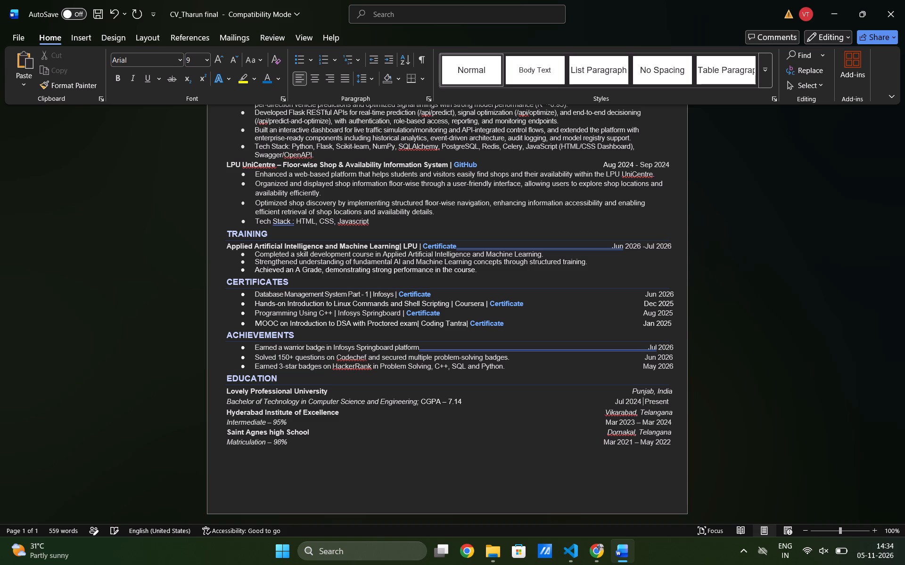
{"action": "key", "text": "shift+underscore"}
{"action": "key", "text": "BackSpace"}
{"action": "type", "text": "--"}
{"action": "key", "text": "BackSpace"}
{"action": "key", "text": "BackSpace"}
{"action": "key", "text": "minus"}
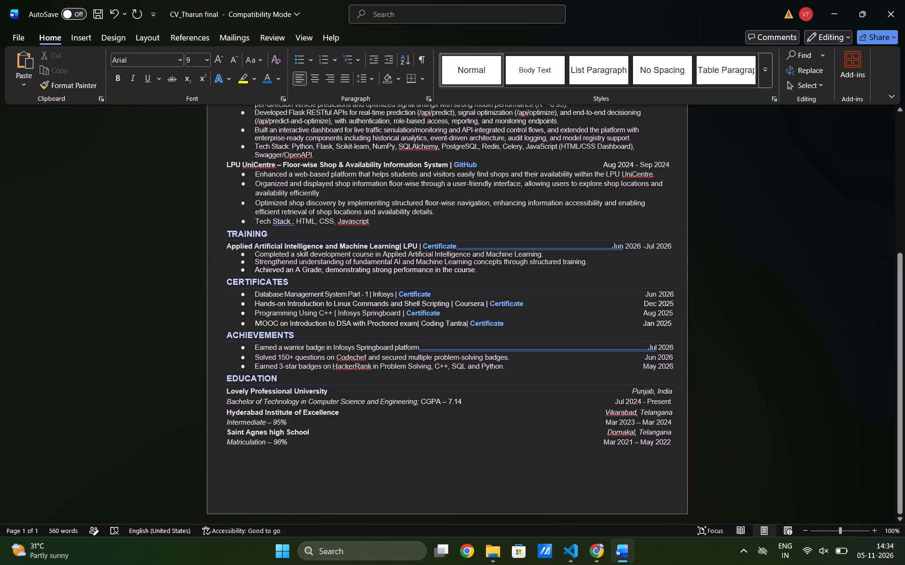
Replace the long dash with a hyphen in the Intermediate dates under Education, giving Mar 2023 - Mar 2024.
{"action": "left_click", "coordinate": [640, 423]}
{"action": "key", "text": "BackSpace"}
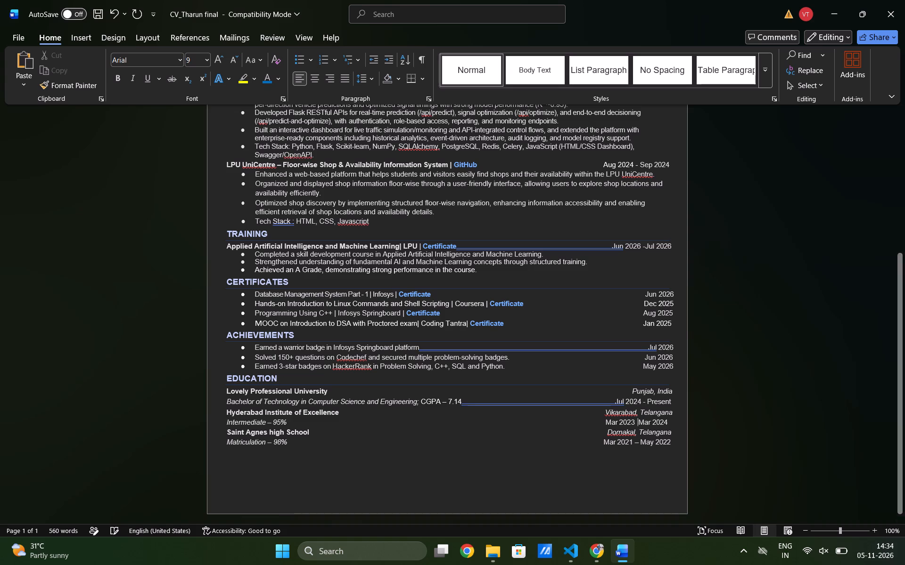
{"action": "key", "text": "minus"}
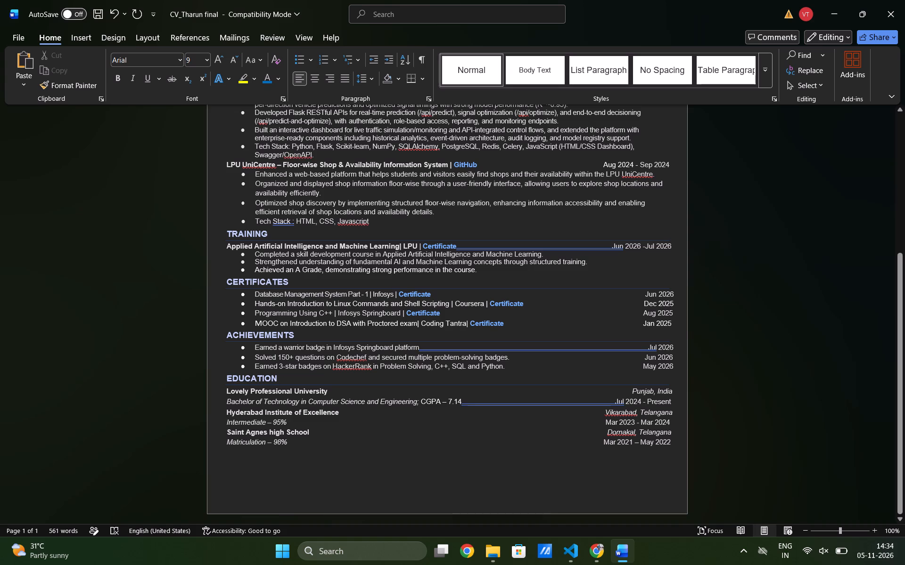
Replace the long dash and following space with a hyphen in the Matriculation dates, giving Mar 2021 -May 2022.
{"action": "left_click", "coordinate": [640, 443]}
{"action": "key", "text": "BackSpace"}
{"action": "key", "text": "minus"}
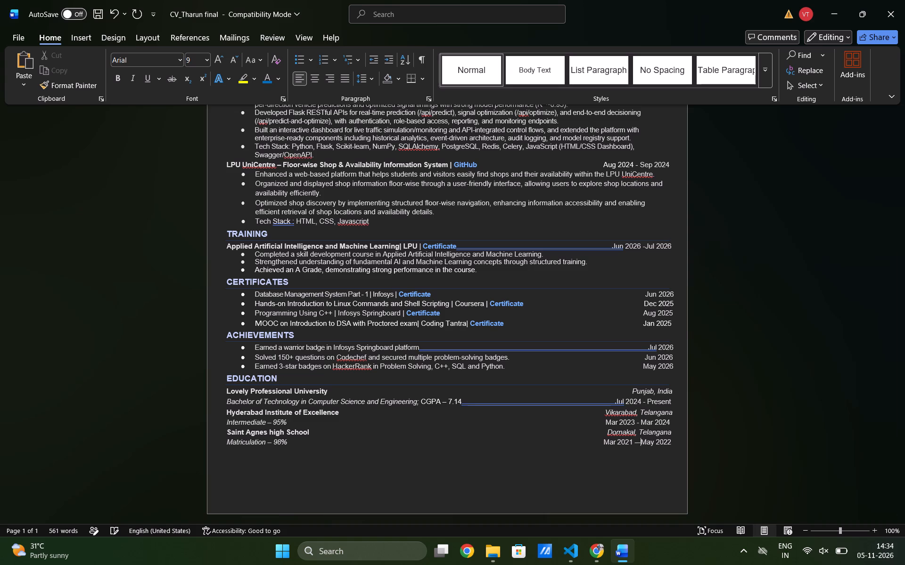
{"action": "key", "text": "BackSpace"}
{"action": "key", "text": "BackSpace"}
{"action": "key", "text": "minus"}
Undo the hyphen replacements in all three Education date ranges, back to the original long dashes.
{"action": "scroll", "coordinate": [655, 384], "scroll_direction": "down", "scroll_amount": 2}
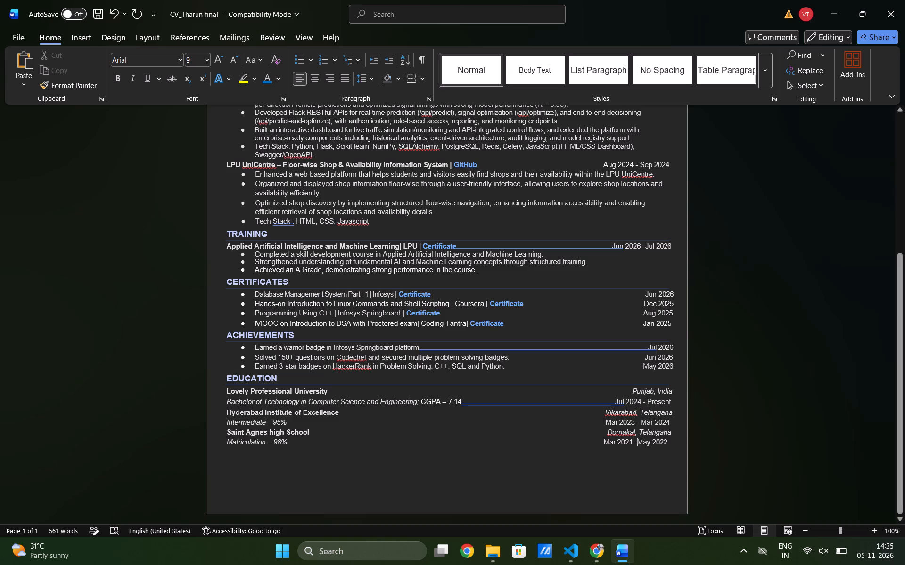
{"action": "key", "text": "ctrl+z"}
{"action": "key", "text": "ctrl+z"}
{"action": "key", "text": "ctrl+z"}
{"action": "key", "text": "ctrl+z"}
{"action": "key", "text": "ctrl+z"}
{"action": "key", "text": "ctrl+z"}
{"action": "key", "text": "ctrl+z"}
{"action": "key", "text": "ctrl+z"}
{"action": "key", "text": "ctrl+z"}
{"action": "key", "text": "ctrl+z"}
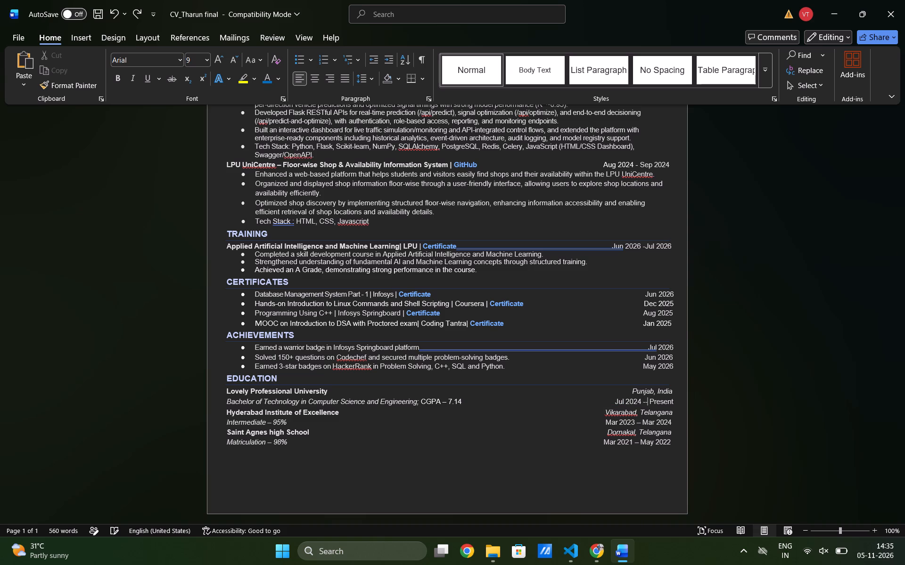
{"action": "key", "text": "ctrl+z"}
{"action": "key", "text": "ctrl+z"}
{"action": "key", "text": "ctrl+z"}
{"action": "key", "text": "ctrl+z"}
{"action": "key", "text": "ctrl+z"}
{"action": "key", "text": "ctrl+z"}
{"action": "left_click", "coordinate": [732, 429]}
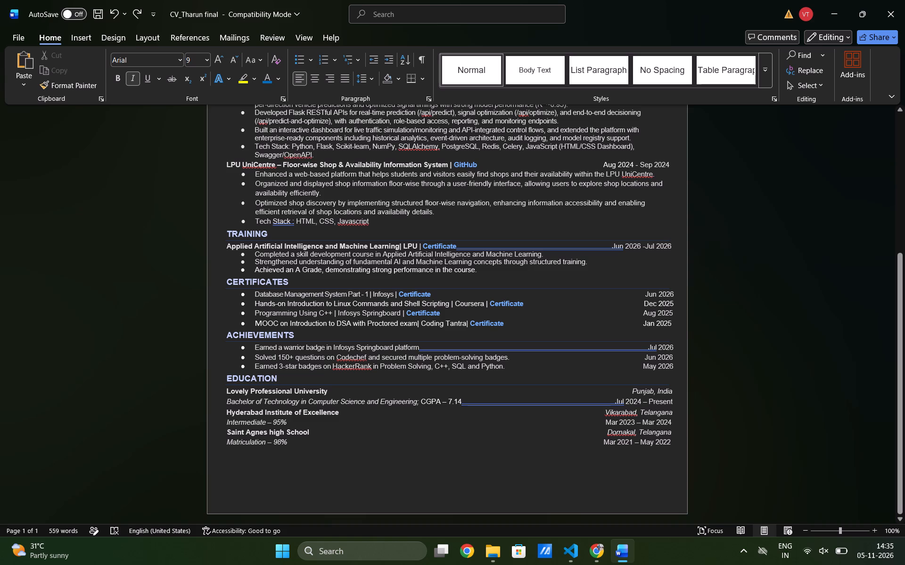
Insert one space before the LPU UniCentre project's date range to shift it towards the page margin.
{"action": "scroll", "coordinate": [660, 385], "scroll_direction": "up", "scroll_amount": 1}
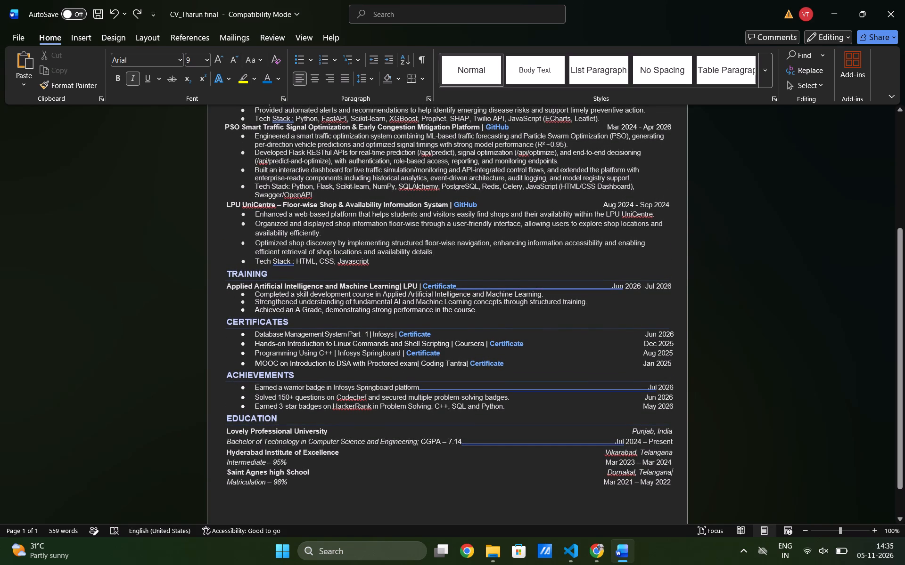
{"action": "scroll", "coordinate": [660, 385], "scroll_direction": "up", "scroll_amount": 1}
{"action": "left_click", "coordinate": [606, 204]}
{"action": "key", "text": "Left"}
{"action": "key", "text": "space"}
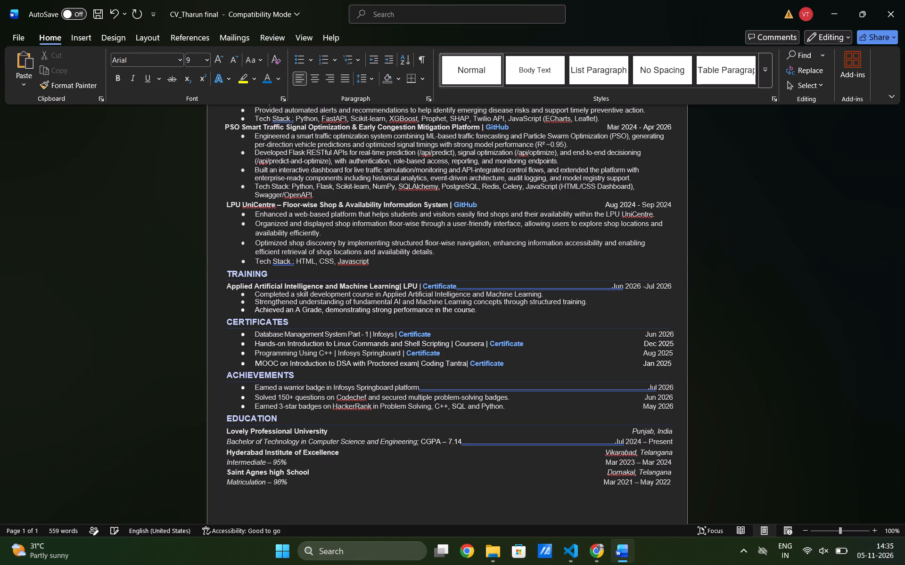
Delete one space before the PSO Smart Traffic Signal project's date range.
{"action": "scroll", "coordinate": [608, 169], "scroll_direction": "up", "scroll_amount": 1}
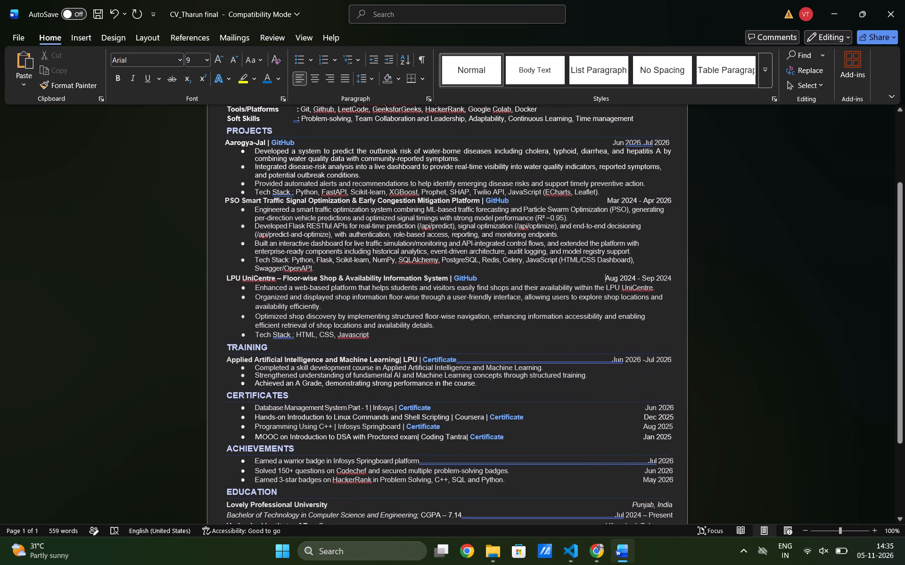
{"action": "left_click", "coordinate": [607, 198]}
{"action": "key", "text": "BackSpace"}
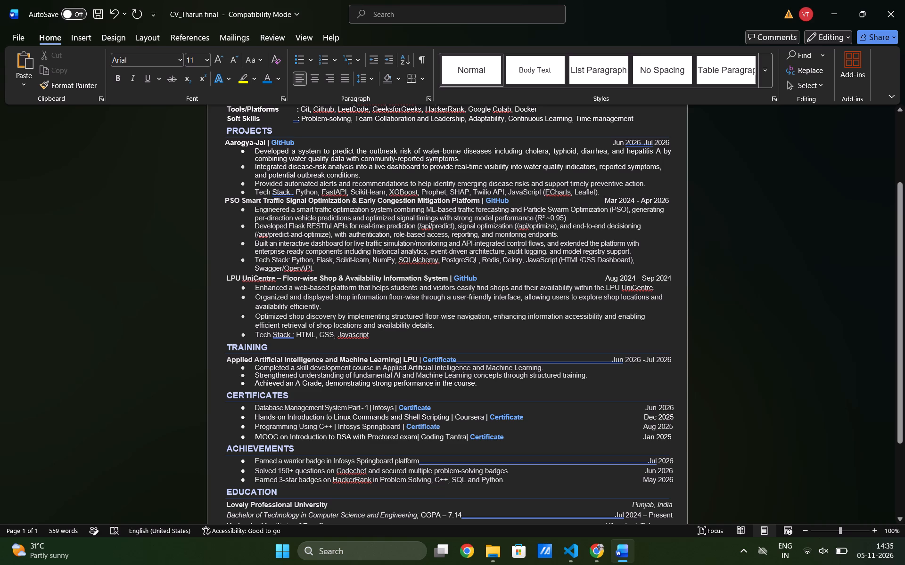
Examine how the dates line up along the page margin from the Projects section through Education.
{"action": "left_click_drag", "start_coordinate": [669, 143], "coordinate": [666, 233]}
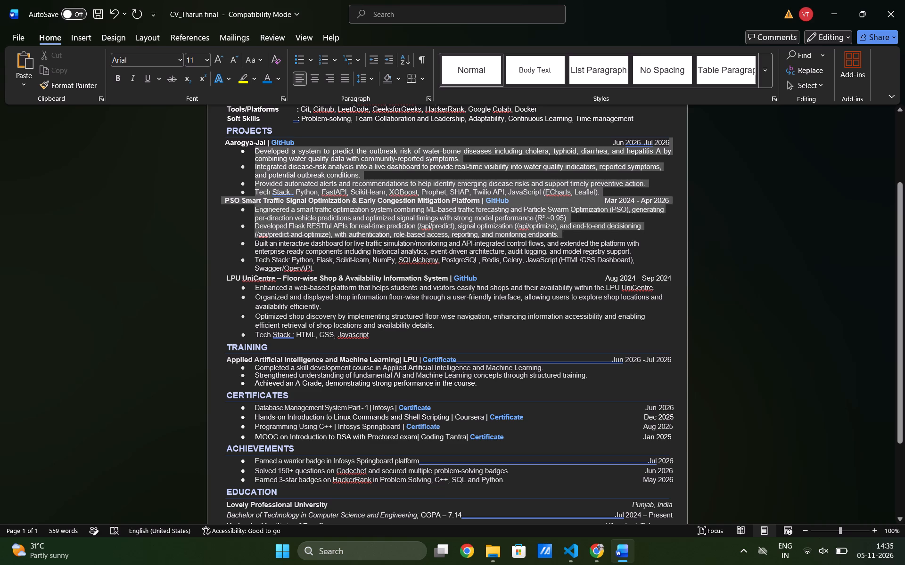
{"action": "left_click_drag", "start_coordinate": [666, 233], "coordinate": [665, 449]}
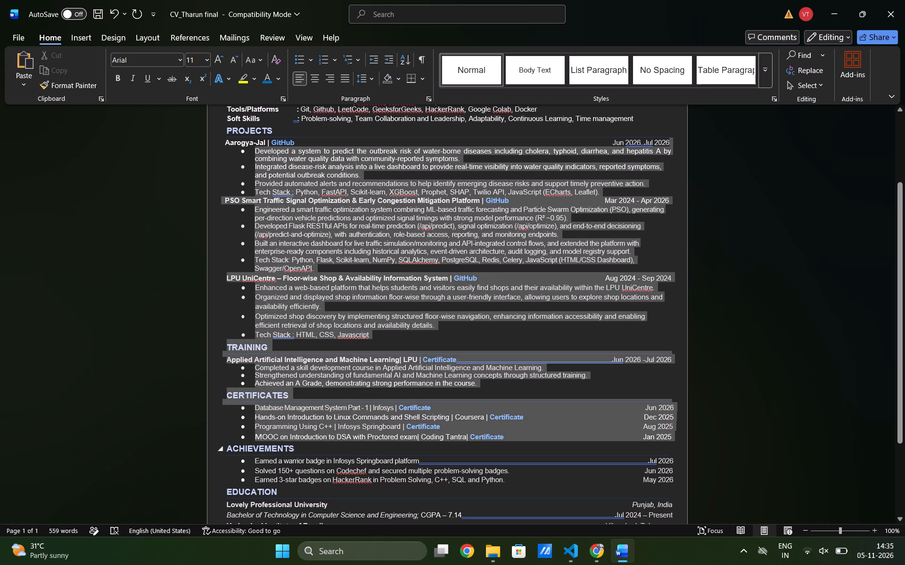
{"action": "left_click_drag", "start_coordinate": [665, 449], "coordinate": [685, 462]}
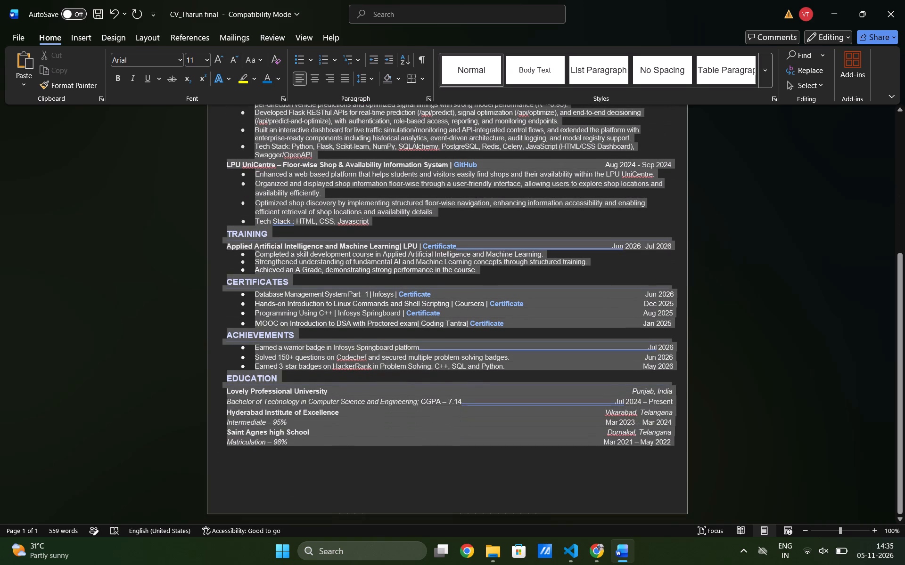
{"action": "left_click_drag", "start_coordinate": [685, 462], "coordinate": [687, 448]}
{"action": "scroll", "coordinate": [724, 391], "scroll_direction": "up", "scroll_amount": 2}
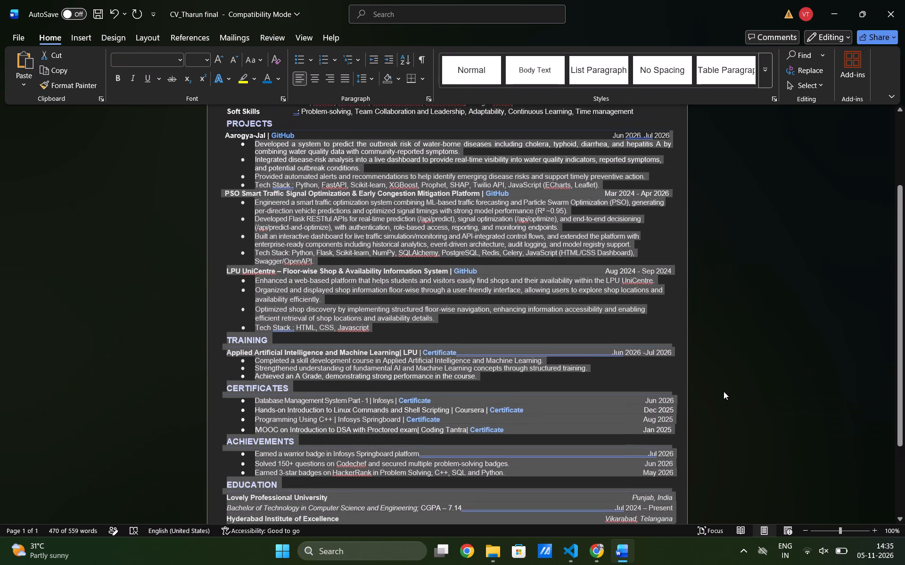
{"action": "left_click", "coordinate": [724, 391]}
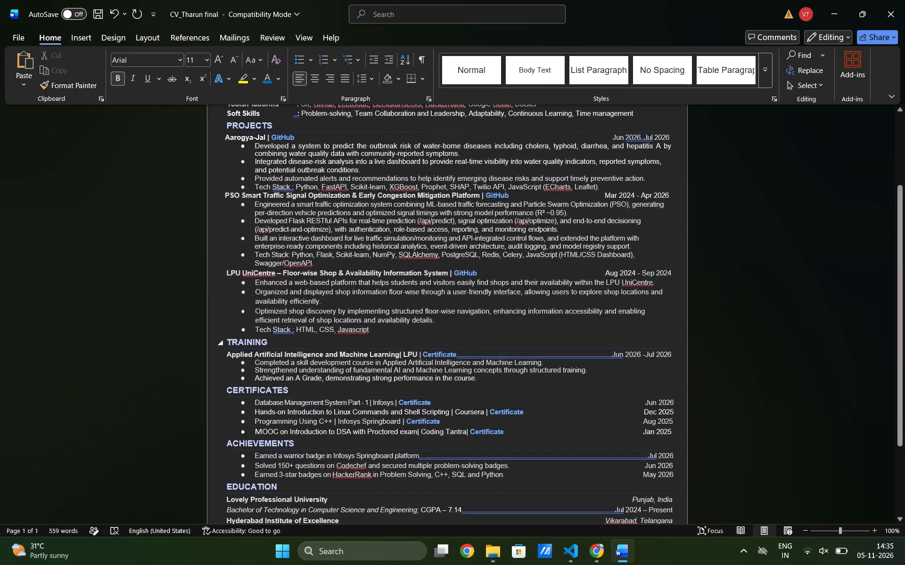
{"action": "scroll", "coordinate": [660, 342], "scroll_direction": "up", "scroll_amount": 2}
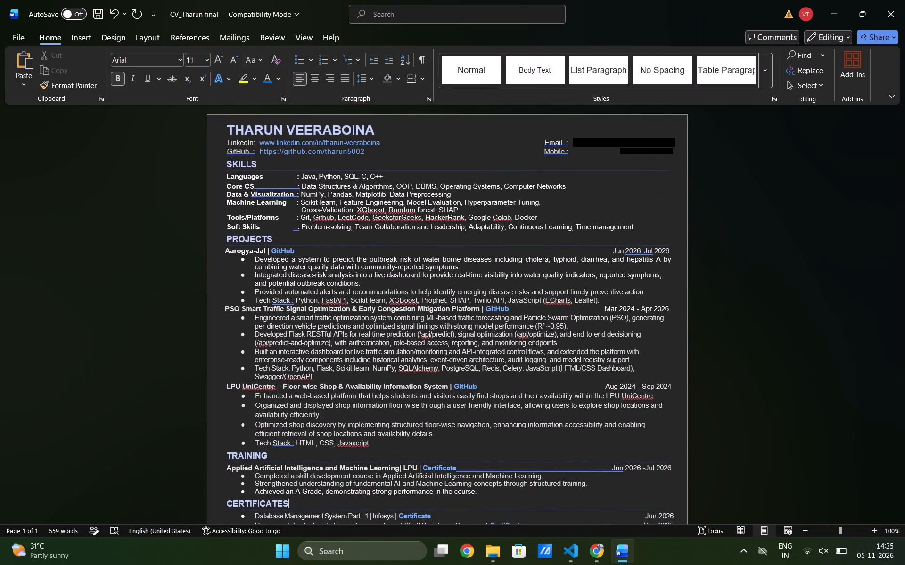
Copy the long dash from the Lovely Professional University dates and paste it in place of the hyphen in the Aarogya-Jal dates.
{"action": "scroll", "coordinate": [660, 342], "scroll_direction": "down", "scroll_amount": 2}
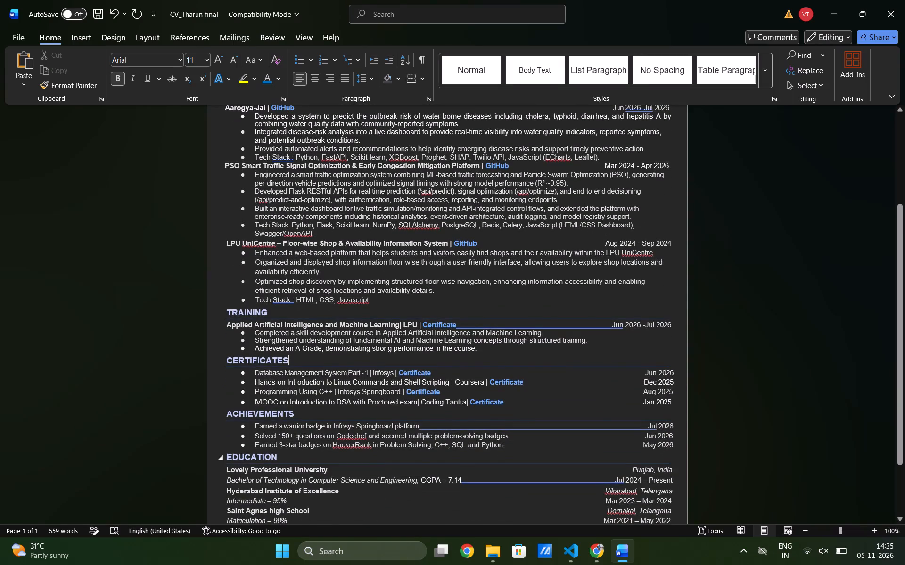
{"action": "scroll", "coordinate": [653, 458], "scroll_direction": "down", "scroll_amount": 1}
{"action": "left_click", "coordinate": [646, 444]}
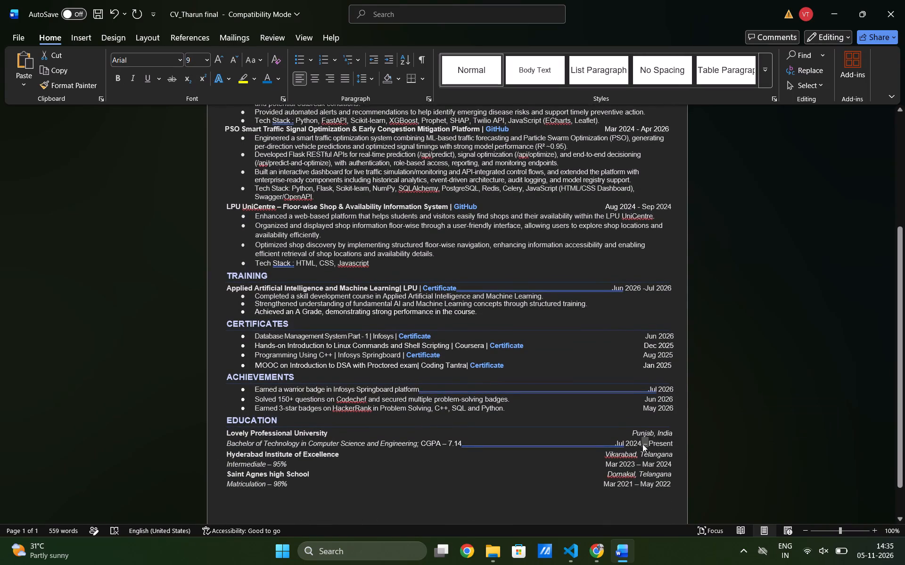
{"action": "key", "text": "ctrl+c"}
{"action": "scroll", "coordinate": [615, 315], "scroll_direction": "up", "scroll_amount": 3}
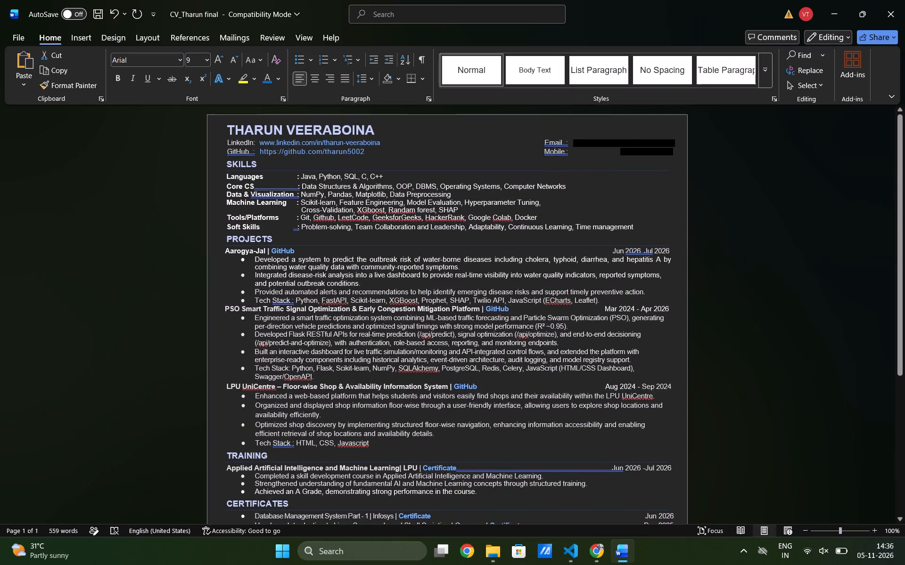
{"action": "left_click", "coordinate": [642, 250]}
{"action": "key", "text": "ctrl+v"}
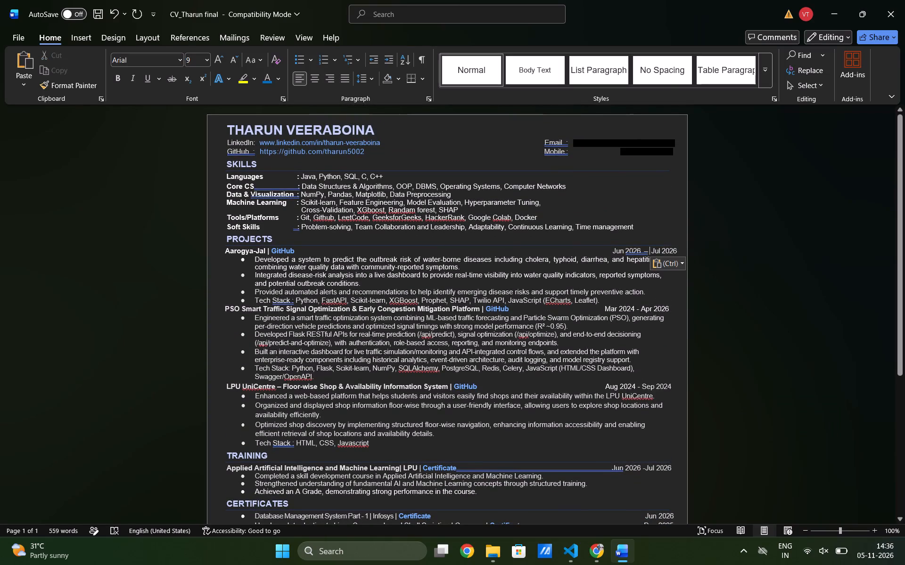
Delete one space before the Aarogya-Jal project's date range, keeping the tab that separates it from the GitHub link.
{"action": "left_click", "coordinate": [614, 250]}
{"action": "key", "text": "BackSpace"}
{"action": "key", "text": "BackSpace"}
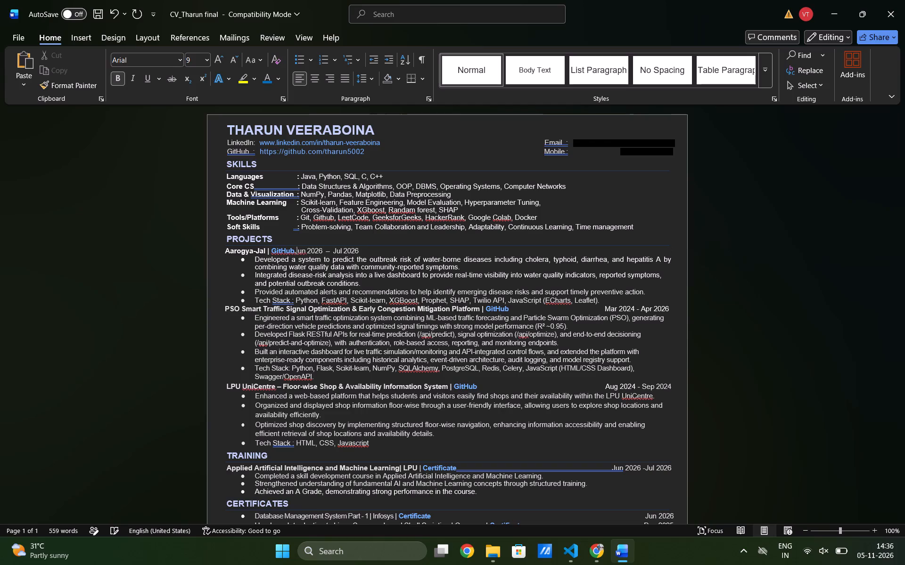
{"action": "key", "text": "ctrl+z"}
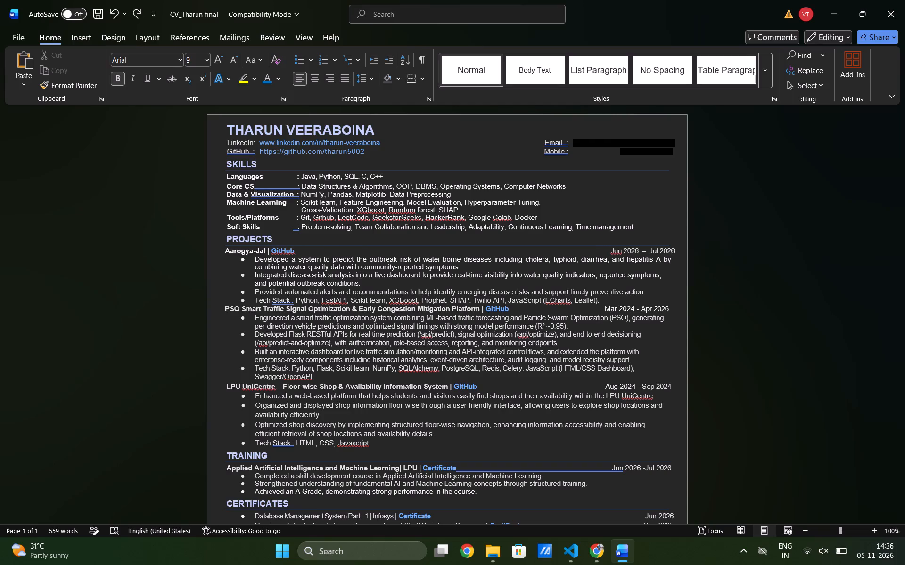
Replace the hyphen in the PSO Smart Traffic Signal project's date range with the copied long dash.
{"action": "scroll", "coordinate": [634, 347], "scroll_direction": "down", "scroll_amount": 1}
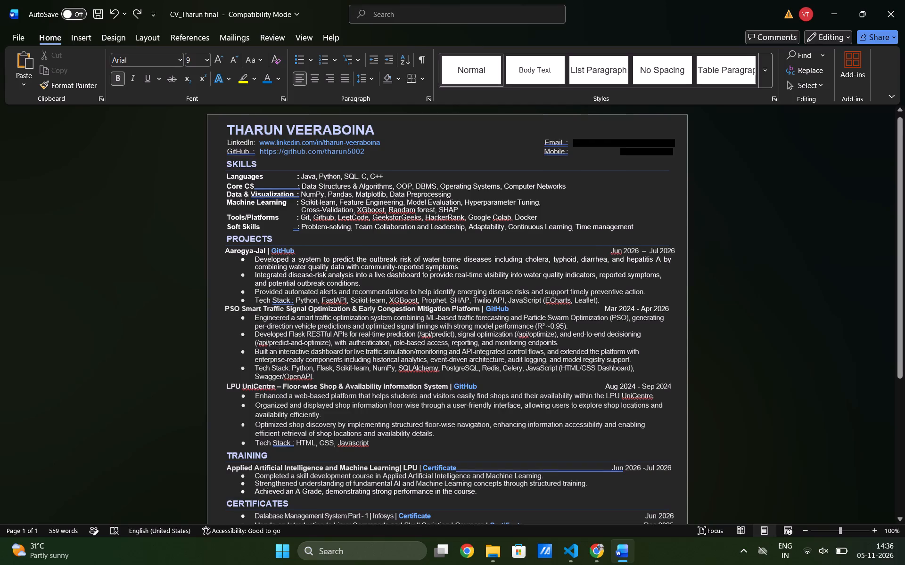
{"action": "scroll", "coordinate": [634, 347], "scroll_direction": "down", "scroll_amount": 1}
{"action": "scroll", "coordinate": [634, 347], "scroll_direction": "right", "scroll_amount": 2}
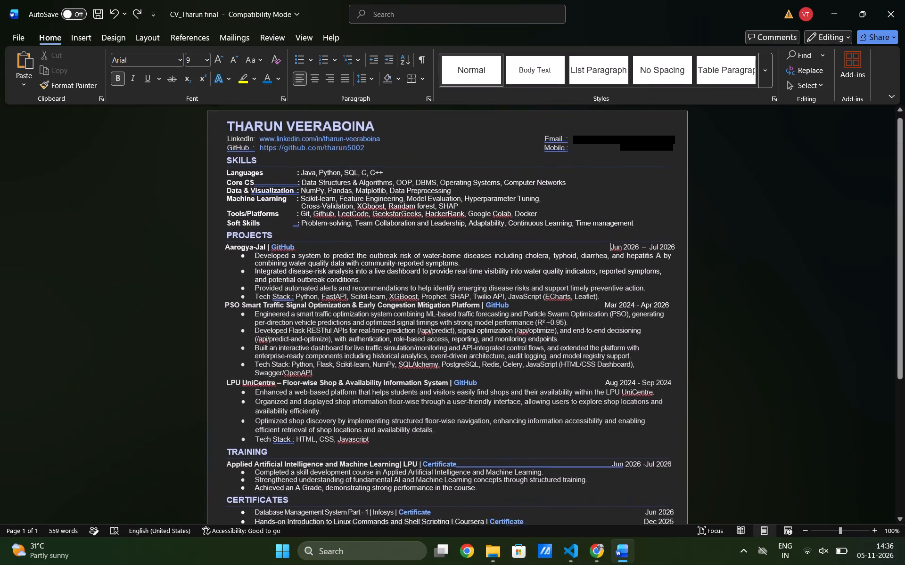
{"action": "scroll", "coordinate": [634, 347], "scroll_direction": "right", "scroll_amount": 1}
{"action": "scroll", "coordinate": [638, 257], "scroll_direction": "up", "scroll_amount": 1}
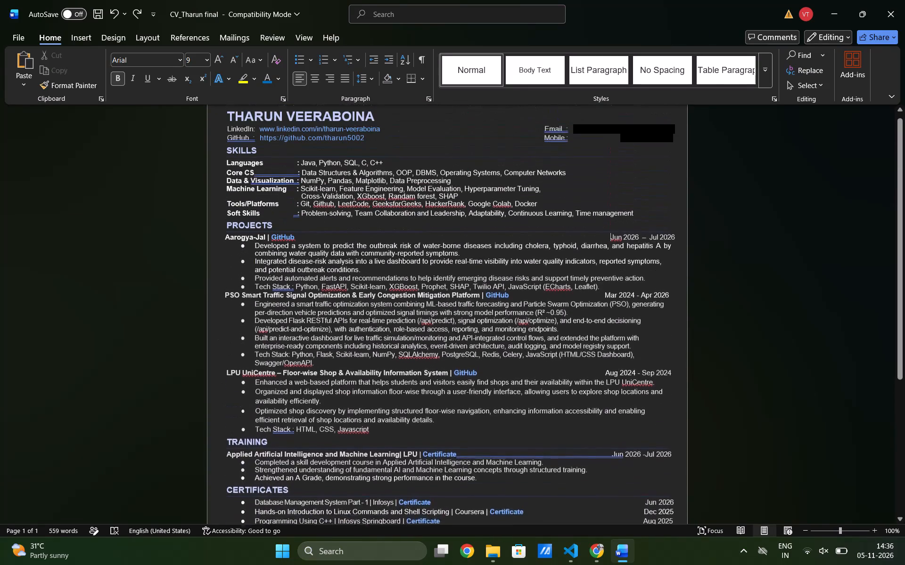
{"action": "left_click", "coordinate": [639, 302]}
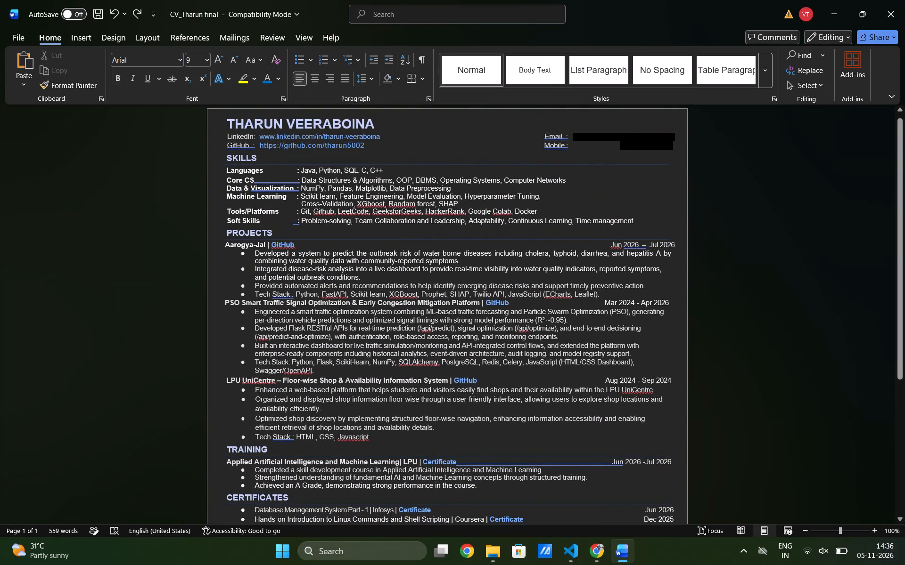
{"action": "left_click", "coordinate": [639, 302]}
{"action": "key", "text": "BackSpace"}
{"action": "key", "text": "ctrl+v"}
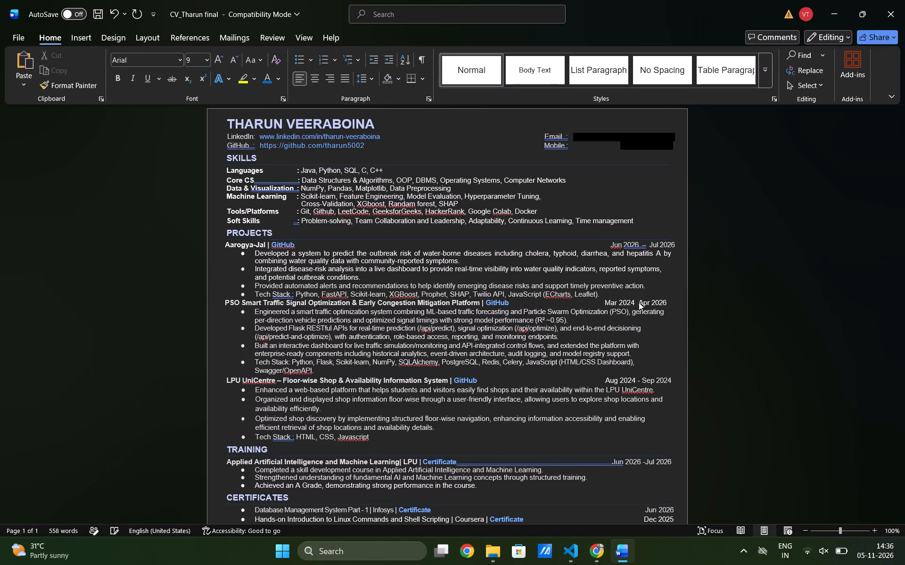
Replace the hyphen in the LPU UniCentre project's date range with the copied long dash.
{"action": "left_click", "coordinate": [640, 379]}
{"action": "key", "text": "BackSpace"}
{"action": "key", "text": "ctrl+v"}
Remove the extra space on each side of the long dash in the LPU UniCentre dates, giving Aug 2024 – Sep 2024.
{"action": "scroll", "coordinate": [640, 379], "scroll_direction": "down", "scroll_amount": 1}
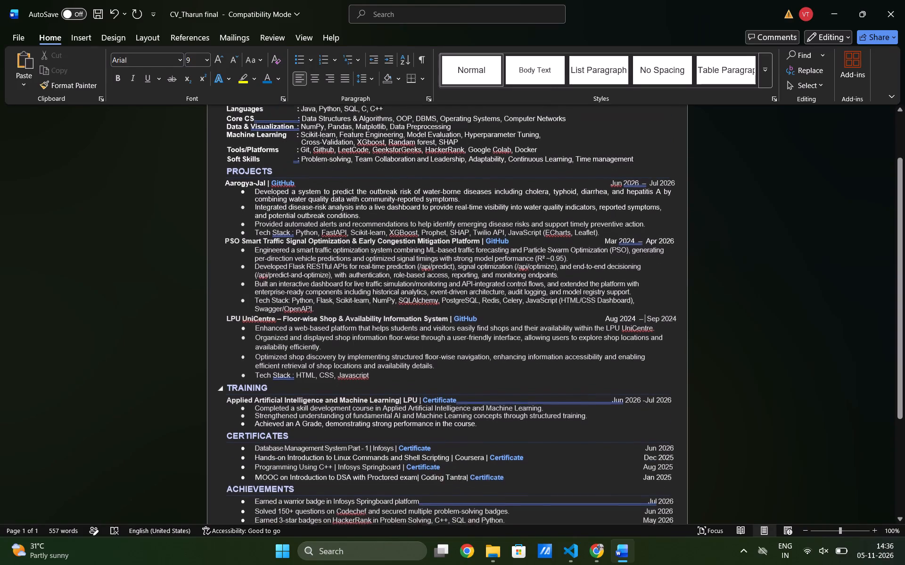
{"action": "scroll", "coordinate": [640, 379], "scroll_direction": "down", "scroll_amount": 2}
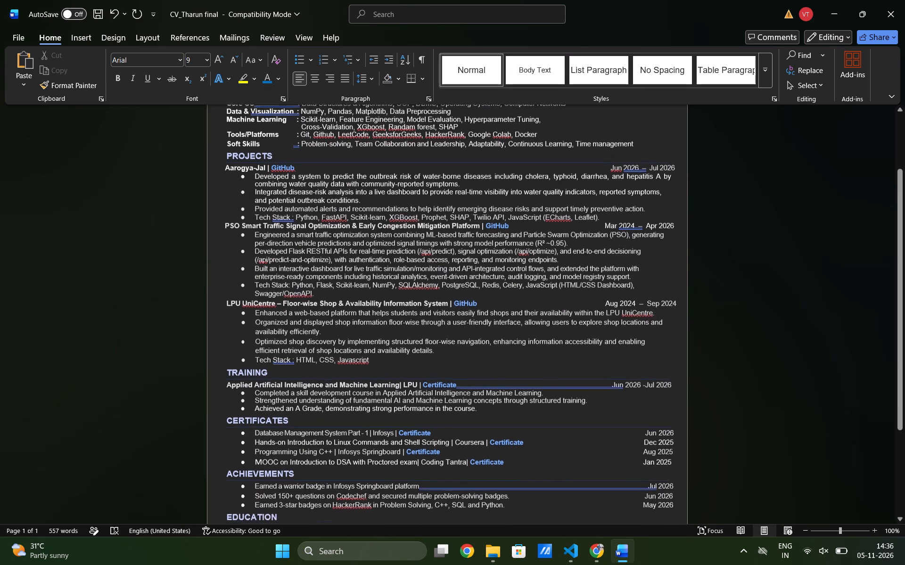
{"action": "scroll", "coordinate": [640, 379], "scroll_direction": "down", "scroll_amount": 1}
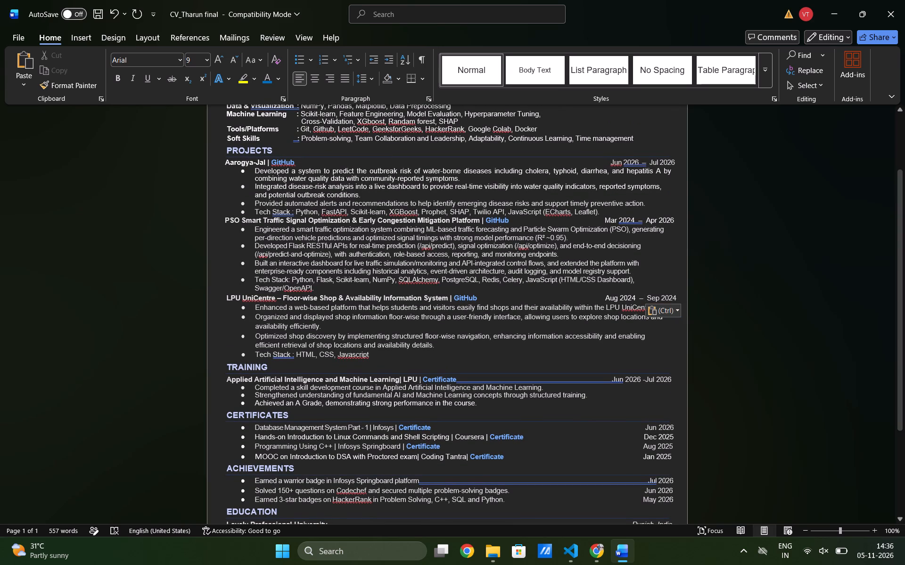
{"action": "left_click", "coordinate": [637, 296]}
{"action": "key", "text": "BackSpace"}
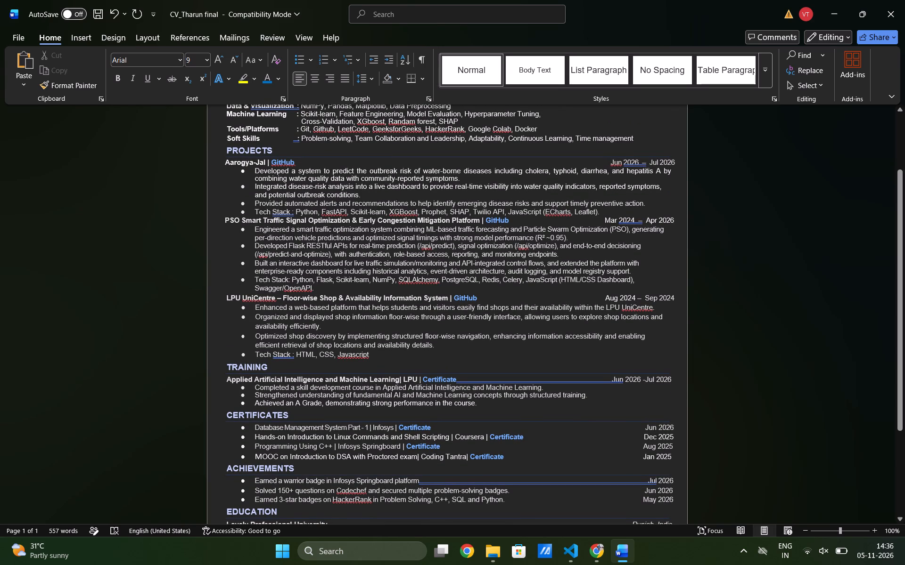
{"action": "left_click", "coordinate": [644, 297]}
{"action": "key", "text": "BackSpace"}
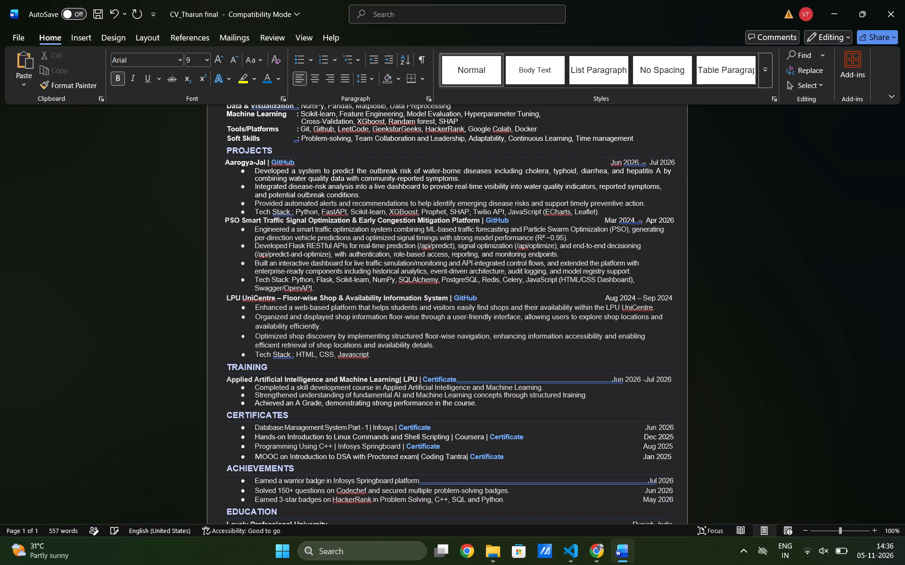
Remove the extra space on each side of the long dash in the PSO Smart Traffic Signal dates, giving Mar 2024 – Apr 2026.
{"action": "left_click", "coordinate": [648, 218]}
{"action": "key", "text": "BackSpace"}
{"action": "key", "text": "Left"}
{"action": "key", "text": "Left"}
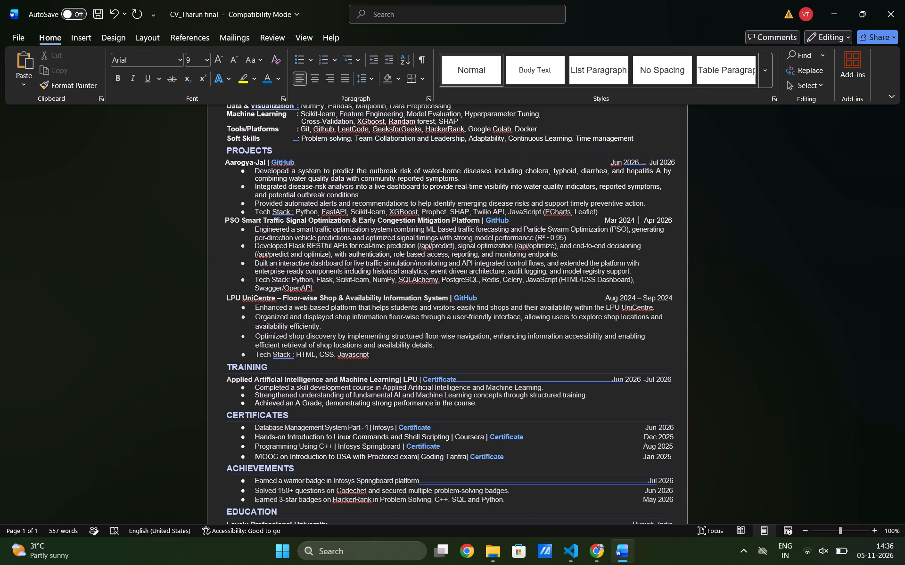
{"action": "key", "text": "BackSpace"}
Remove the extra space on each side of the long dash in the Aarogya-Jal dates, giving Jun 2026 – Jul 2026.
{"action": "left_click", "coordinate": [649, 163]}
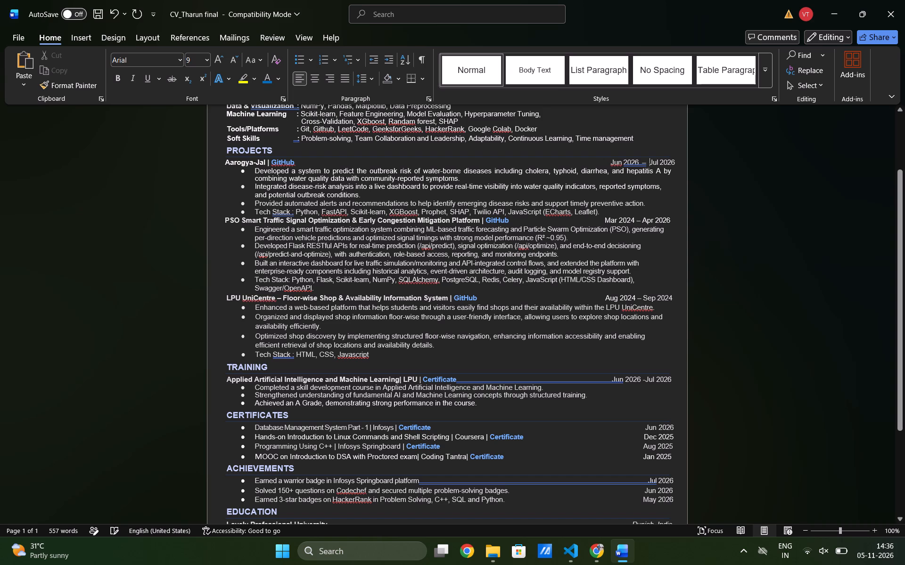
{"action": "key", "text": "BackSpace"}
{"action": "key", "text": "Left"}
{"action": "key", "text": "Left"}
{"action": "key", "text": "Left"}
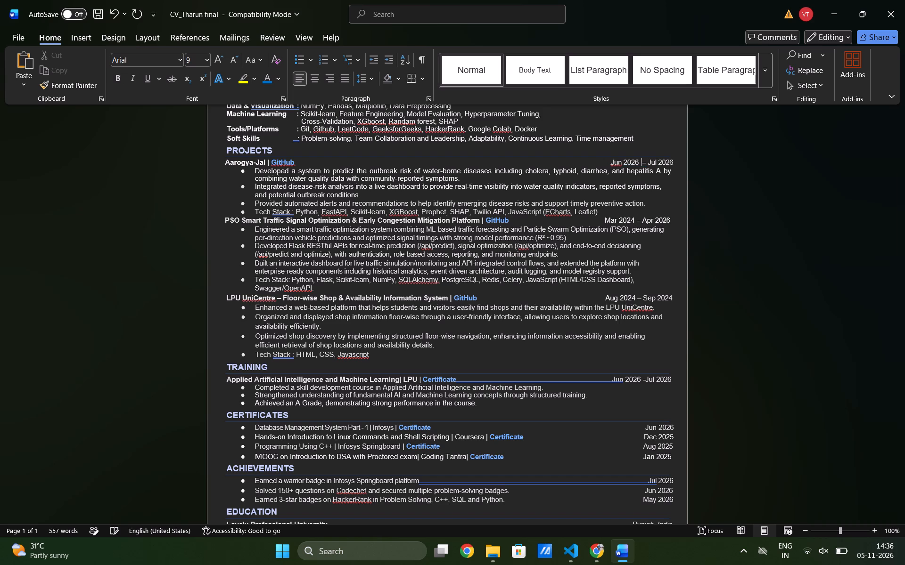
{"action": "key", "text": "Right"}
{"action": "key", "text": "BackSpace"}
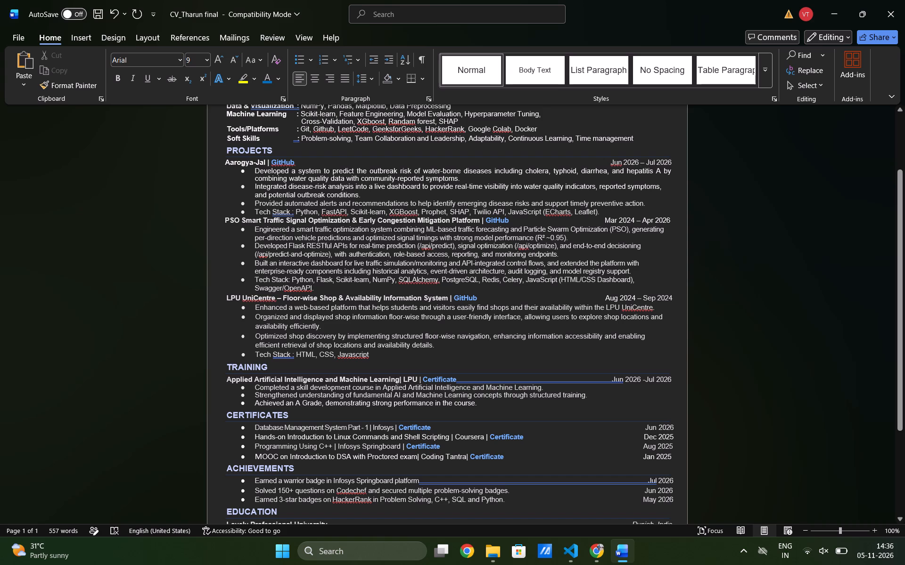
Remove a net two spaces before the LPU UniCentre project's date range to shift it away from the page margin.
{"action": "left_click", "coordinate": [605, 297]}
{"action": "key", "text": "BackSpace"}
{"action": "key", "text": "BackSpace"}
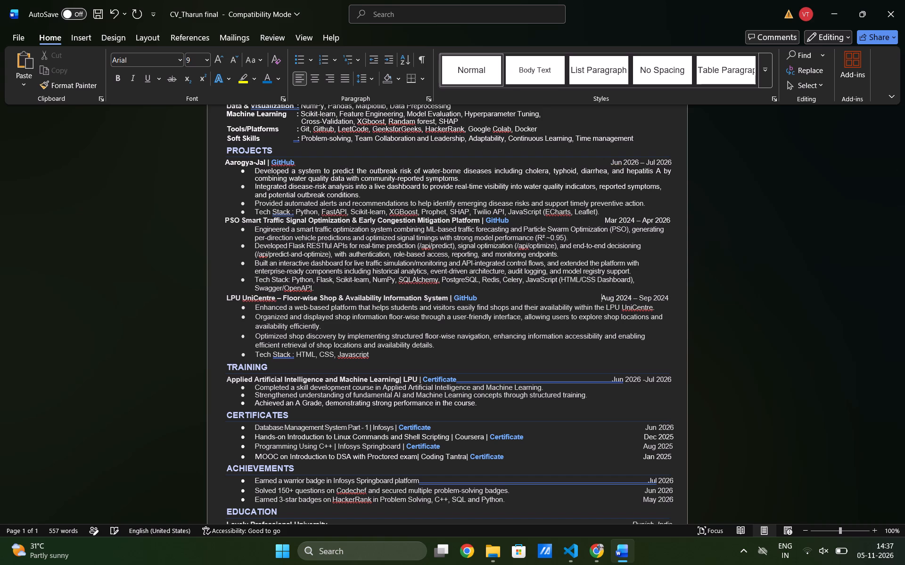
{"action": "key", "text": "BackSpace"}
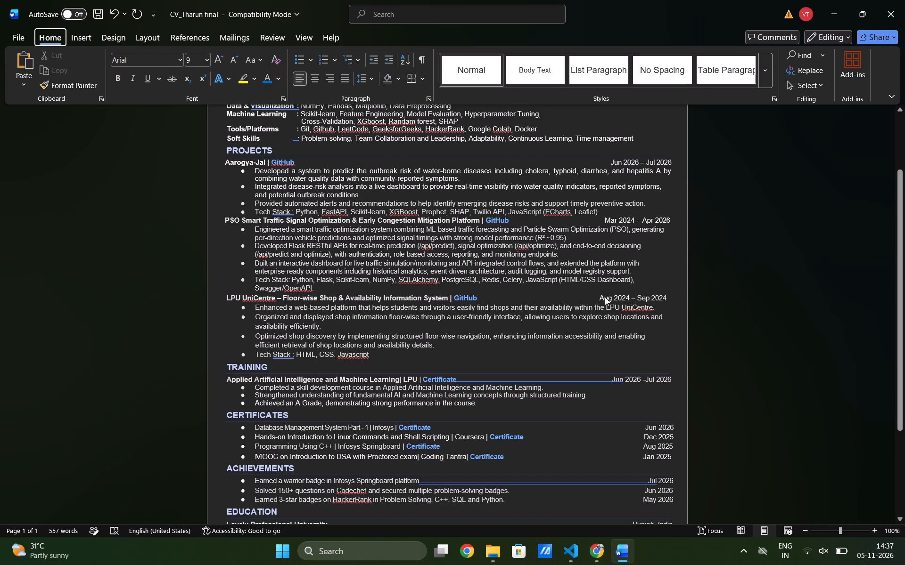
{"action": "key", "text": "space"}
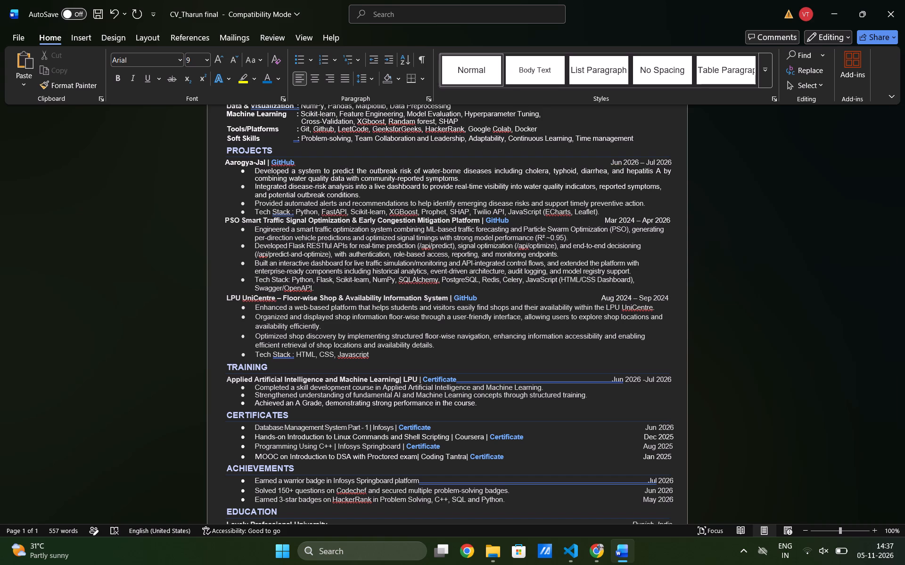
Replace the hyphen in the Training entry's dates with a long dash and single spaces, giving Jun 2026 – Jul 2026.
{"action": "left_click", "coordinate": [645, 381]}
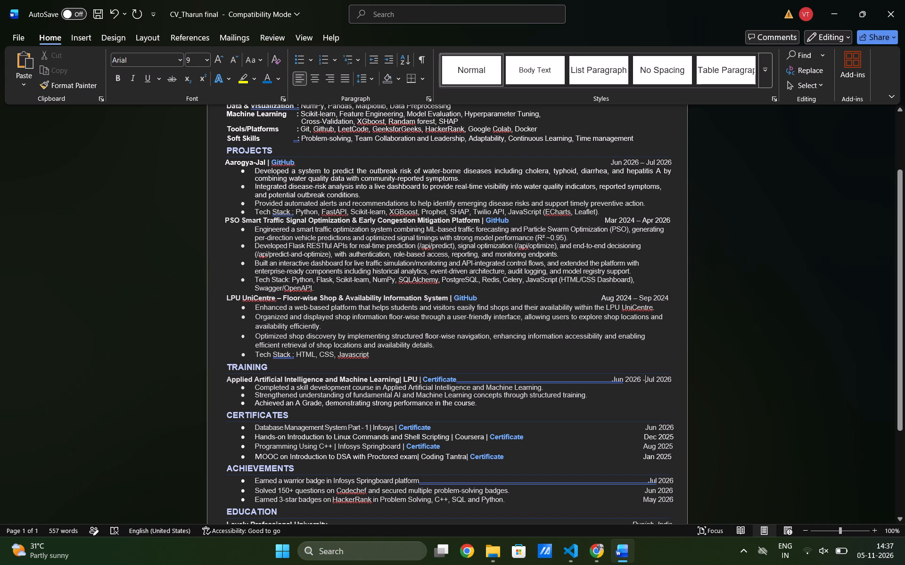
{"action": "key", "text": "BackSpace"}
{"action": "key", "text": "ctrl+v"}
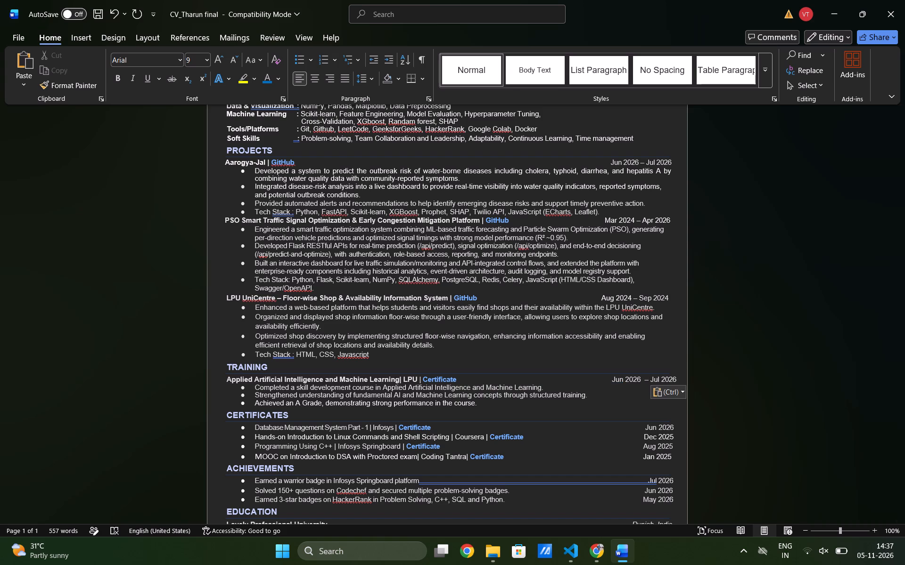
{"action": "left_click", "coordinate": [644, 379]}
{"action": "key", "text": "BackSpace"}
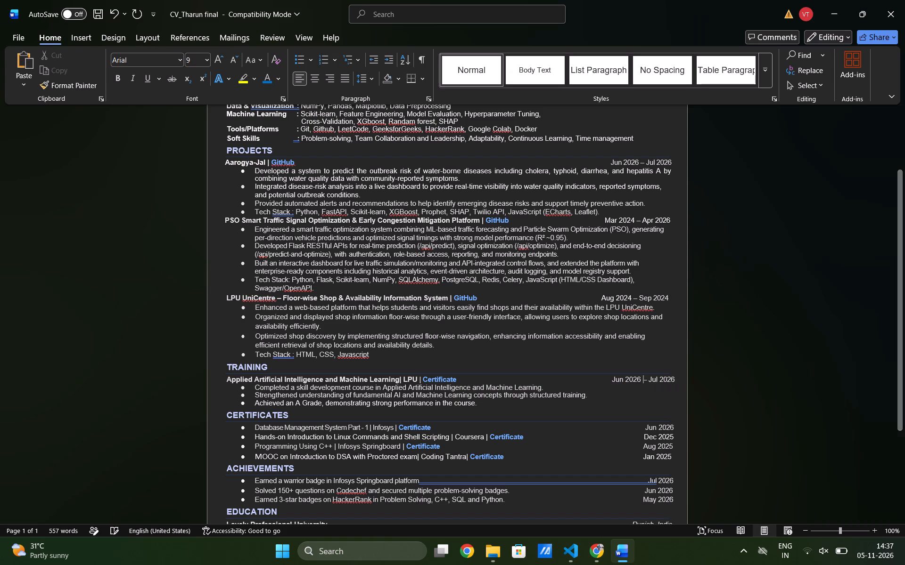
{"action": "key", "text": "Right"}
{"action": "key", "text": "Right"}
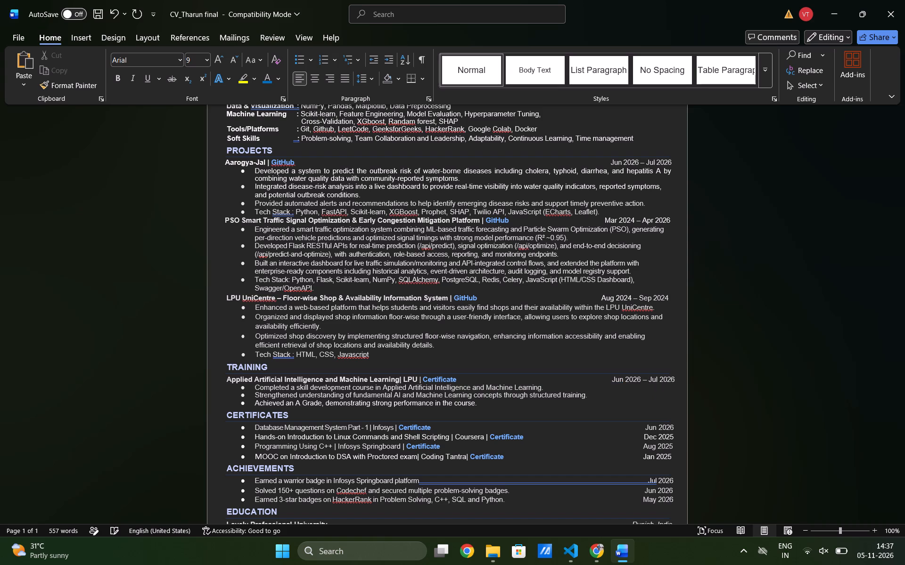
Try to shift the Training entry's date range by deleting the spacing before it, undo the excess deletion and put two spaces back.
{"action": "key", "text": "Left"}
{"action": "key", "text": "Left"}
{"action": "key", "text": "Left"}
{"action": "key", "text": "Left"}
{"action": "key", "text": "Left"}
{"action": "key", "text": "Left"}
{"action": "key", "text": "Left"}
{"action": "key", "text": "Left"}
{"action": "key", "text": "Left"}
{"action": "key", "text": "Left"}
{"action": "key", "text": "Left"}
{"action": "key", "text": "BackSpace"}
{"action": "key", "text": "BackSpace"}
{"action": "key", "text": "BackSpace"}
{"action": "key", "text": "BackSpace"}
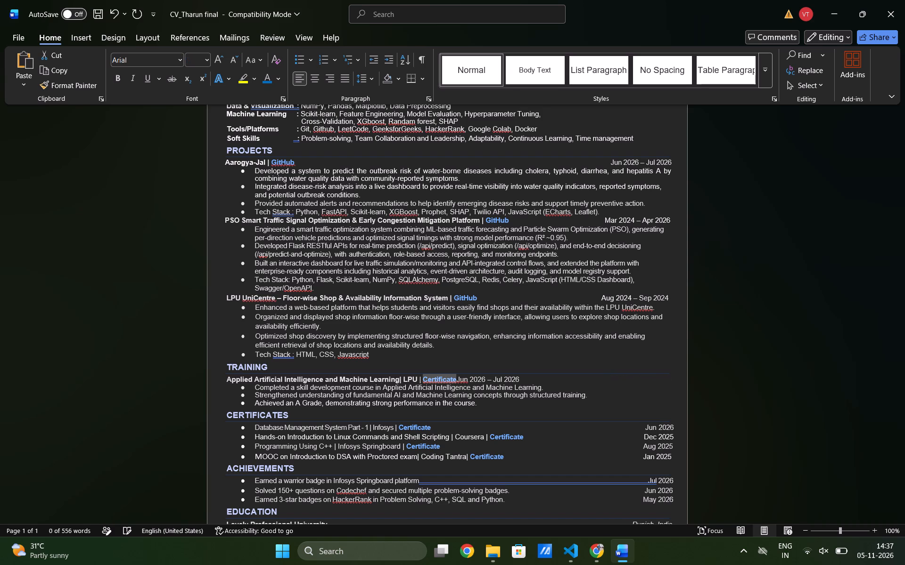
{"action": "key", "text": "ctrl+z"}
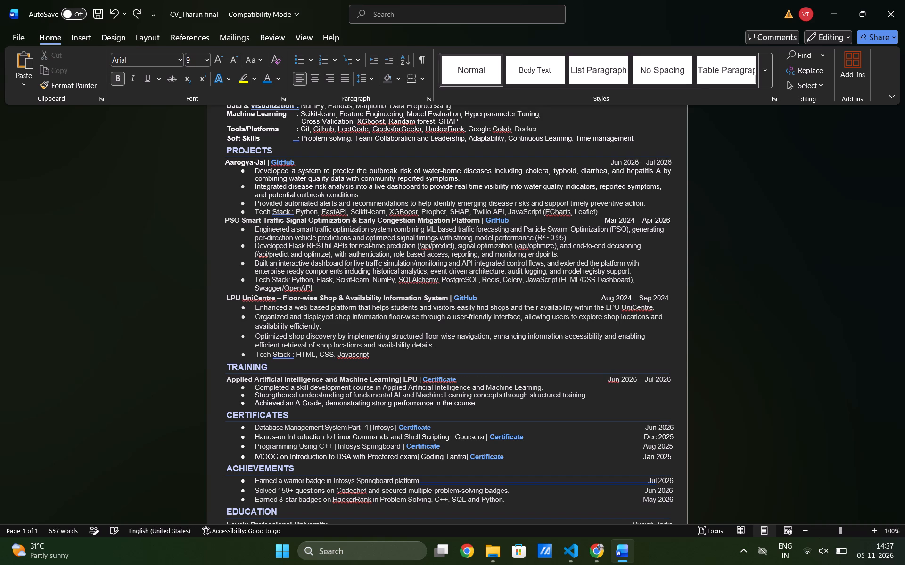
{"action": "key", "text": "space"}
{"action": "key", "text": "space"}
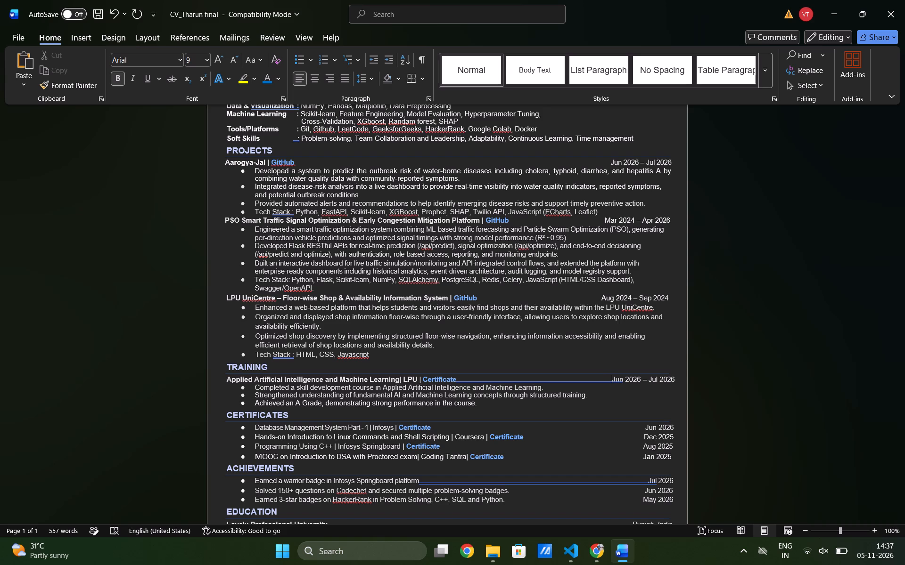
Add a net four spaces before the LPU UniCentre project's date range to move it toward the page margin.
{"action": "left_click", "coordinate": [601, 295]}
{"action": "key", "text": "space"}
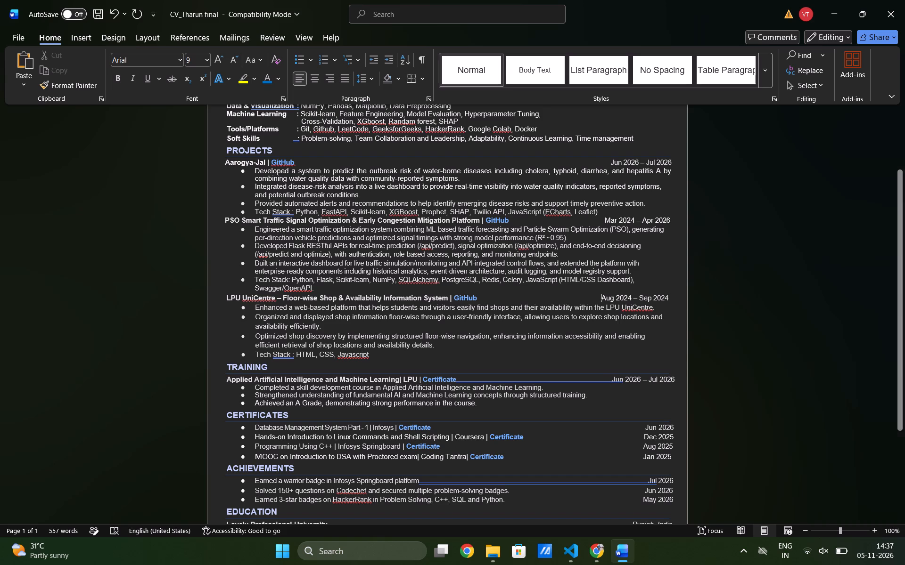
{"action": "key", "text": "space"}
{"action": "key", "text": "space"}
{"action": "key", "text": "space"}
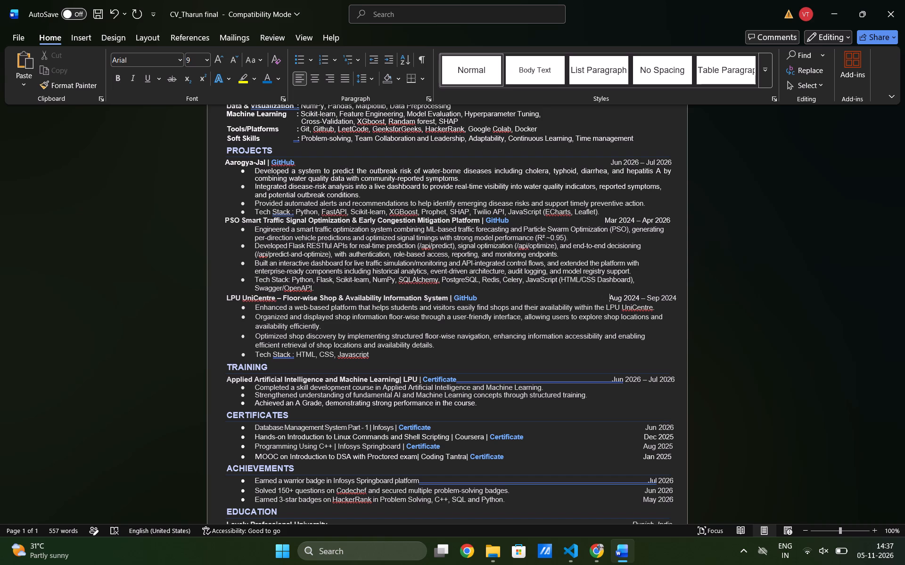
{"action": "key", "text": "BackSpace"}
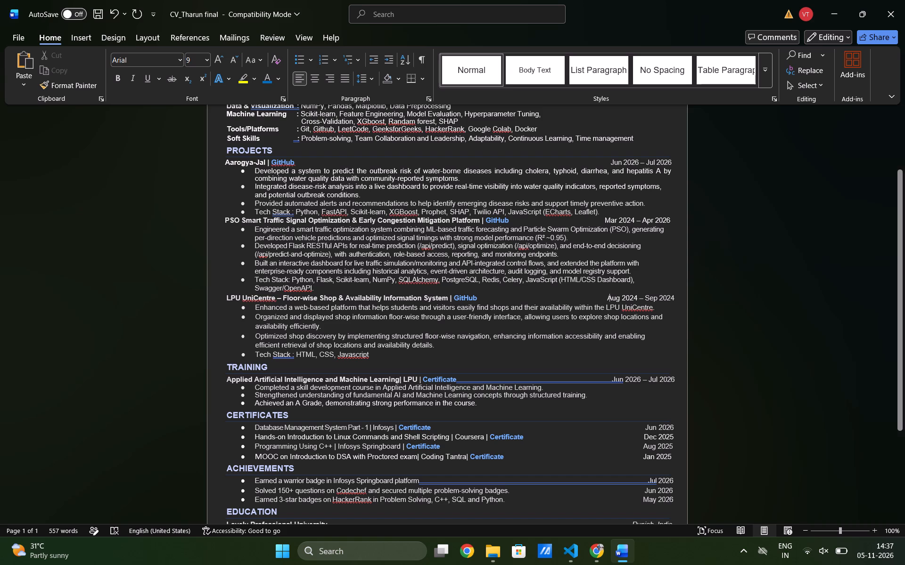
{"action": "key", "text": "space"}
{"action": "key", "text": "space"}
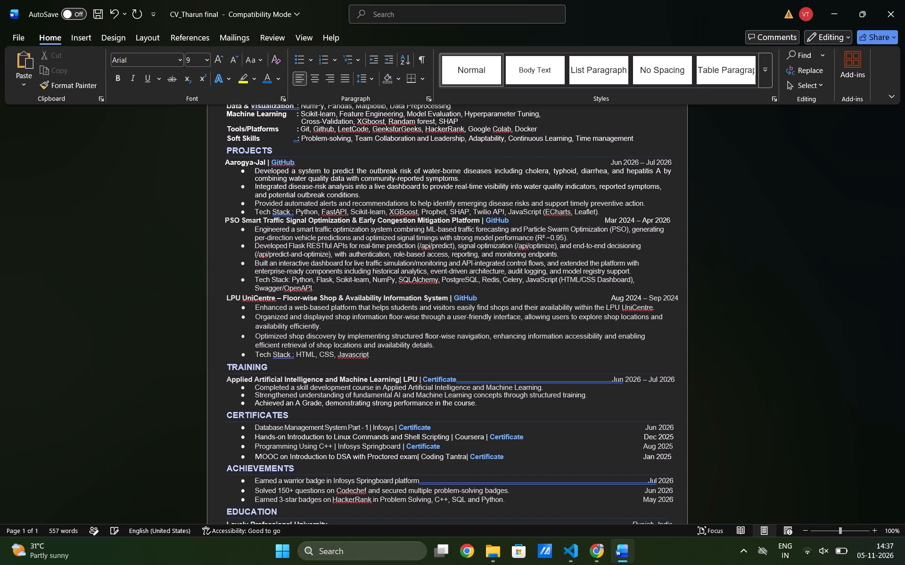
{"action": "key", "text": "BackSpace"}
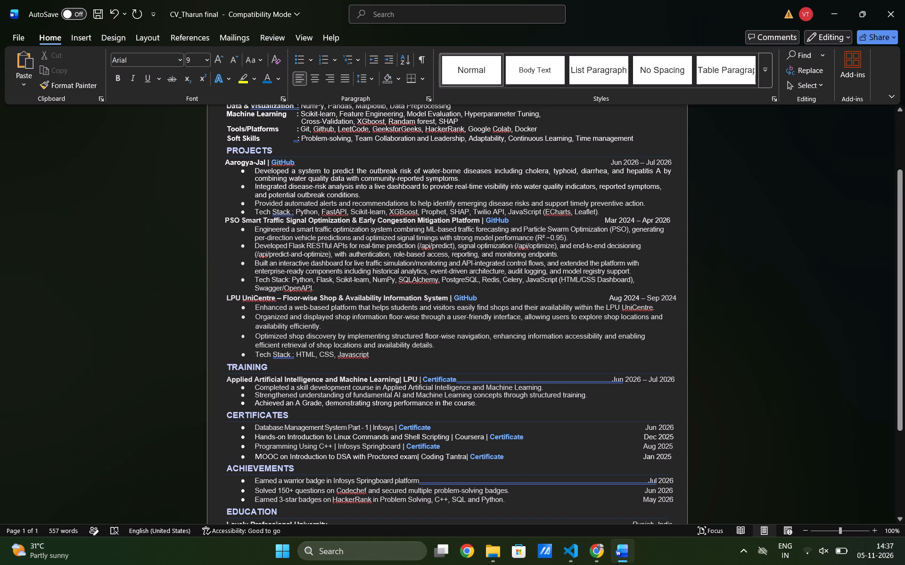
Add two spaces before the PSO Smart Traffic Signal project's date range to move it toward the page margin.
{"action": "left_click", "coordinate": [604, 217]}
{"action": "left_click", "coordinate": [604, 217]}
{"action": "key", "text": "space"}
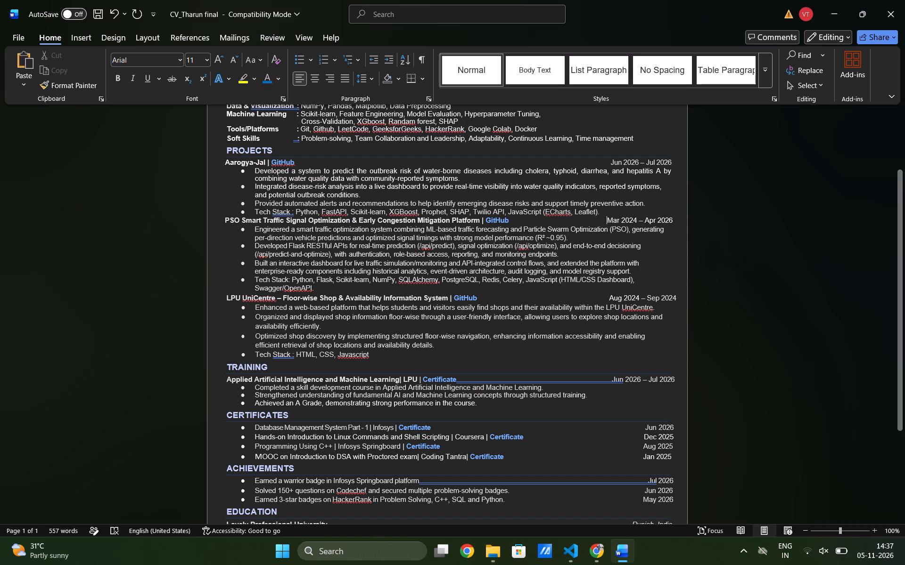
{"action": "key", "text": "space"}
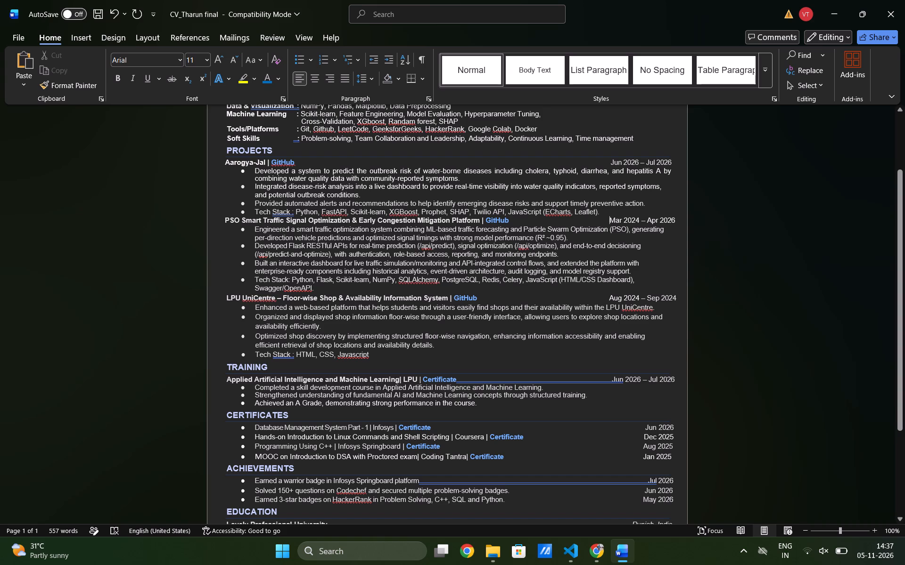
Add seven spaces after the Jun 2026 date of the Database Management System certificate.
{"action": "left_click", "coordinate": [673, 424]}
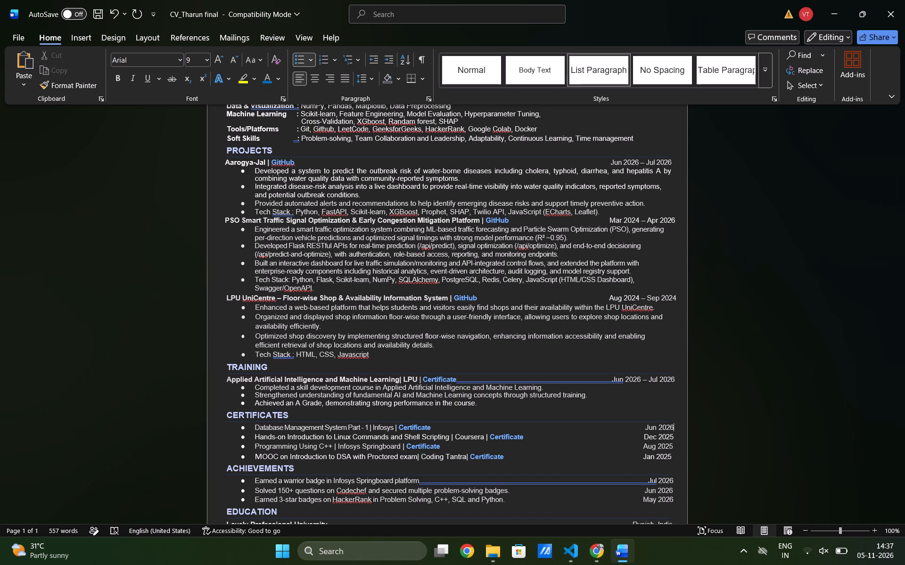
{"action": "key", "text": "space"}
{"action": "key", "text": "space"}
{"action": "key", "text": "space"}
{"action": "key", "text": "space"}
{"action": "key", "text": "space"}
{"action": "key", "text": "space"}
{"action": "key", "text": "space"}
Add seven spaces after the Training entry's date range.
{"action": "left_click", "coordinate": [674, 381]}
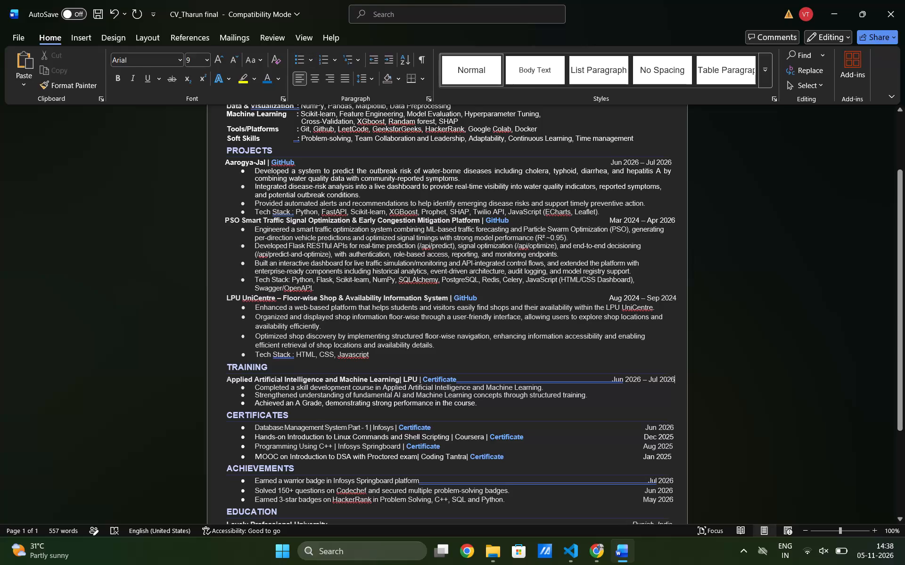
{"action": "key", "text": "space"}
{"action": "key", "text": "space"}
{"action": "key", "text": "space"}
{"action": "key", "text": "space"}
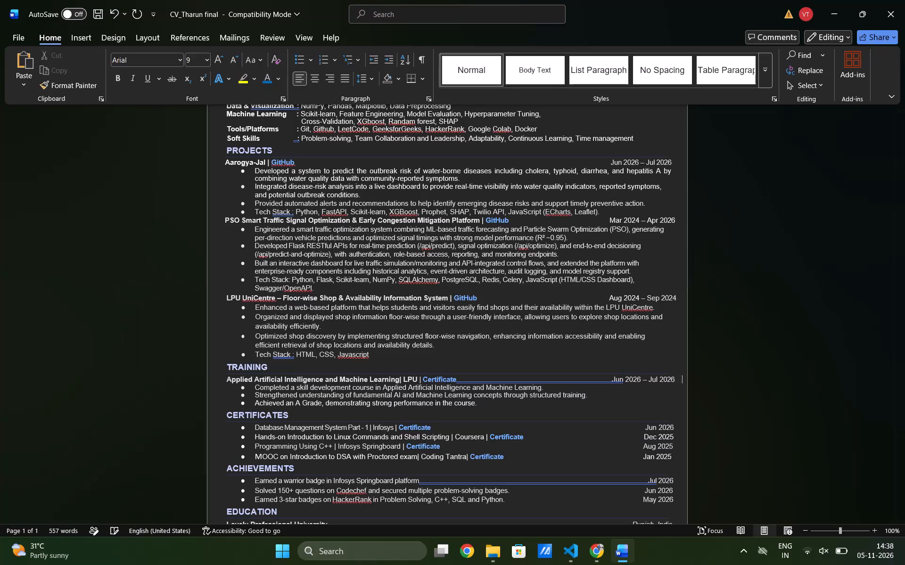
{"action": "key", "text": "space"}
{"action": "key", "text": "space"}
{"action": "key", "text": "space"}
Add a net seven spaces after the LPU UniCentre project's date range.
{"action": "left_click", "coordinate": [676, 298]}
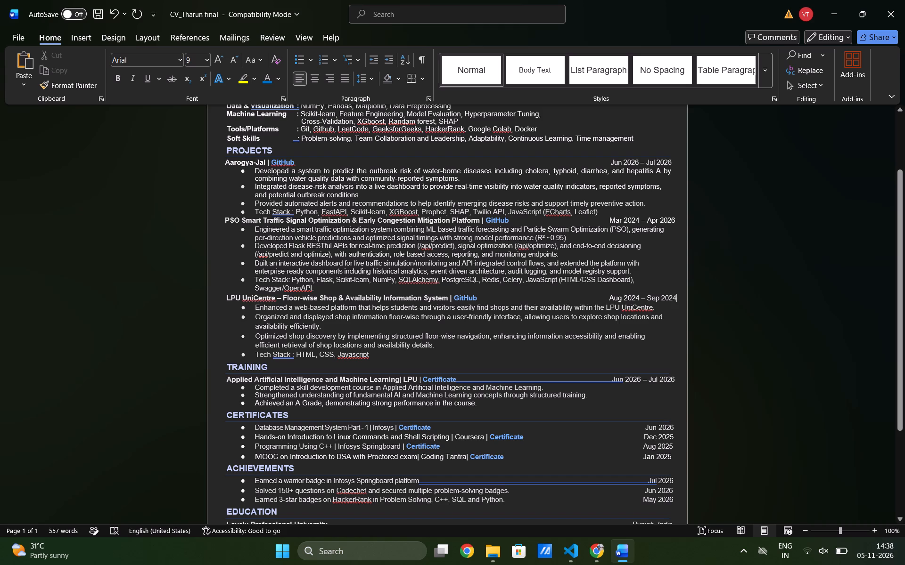
{"action": "key", "text": "space"}
{"action": "key", "text": "BackSpace"}
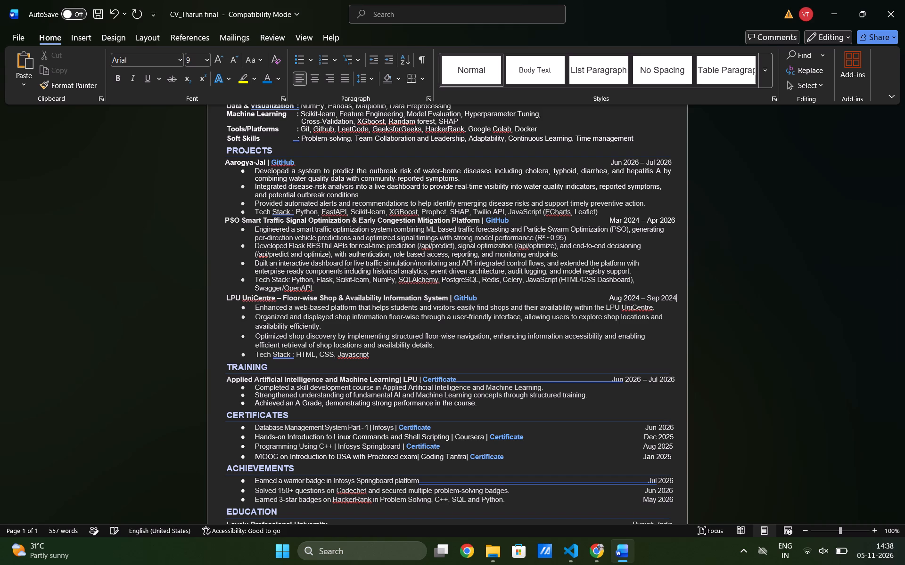
{"action": "key", "text": "space"}
{"action": "key", "text": "space"}
{"action": "key", "text": "space"}
{"action": "key", "text": "space"}
{"action": "key", "text": "space"}
{"action": "key", "text": "space"}
{"action": "key", "text": "space"}
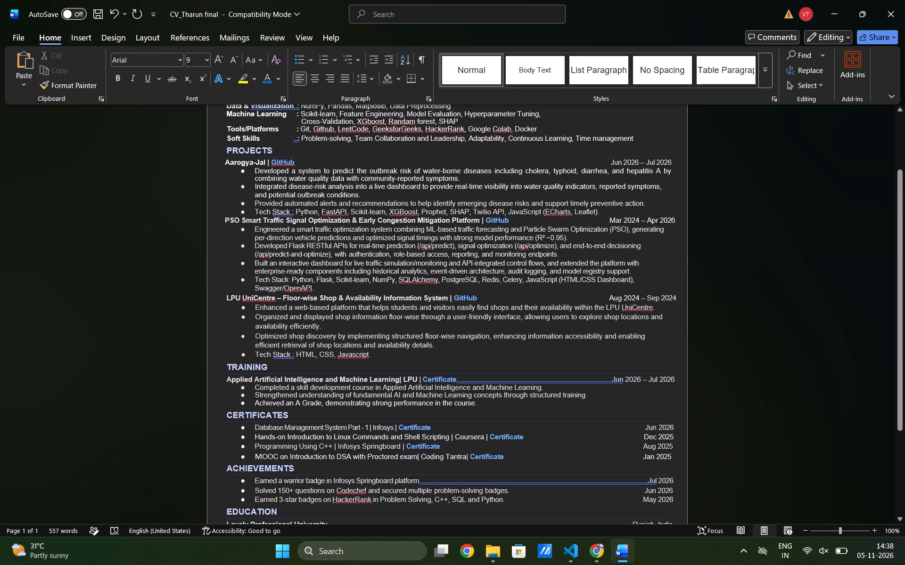
Remove one space before the LPU UniCentre project's date range to bring it in line with the other dates.
{"action": "left_click", "coordinate": [609, 298]}
{"action": "key", "text": "BackSpace"}
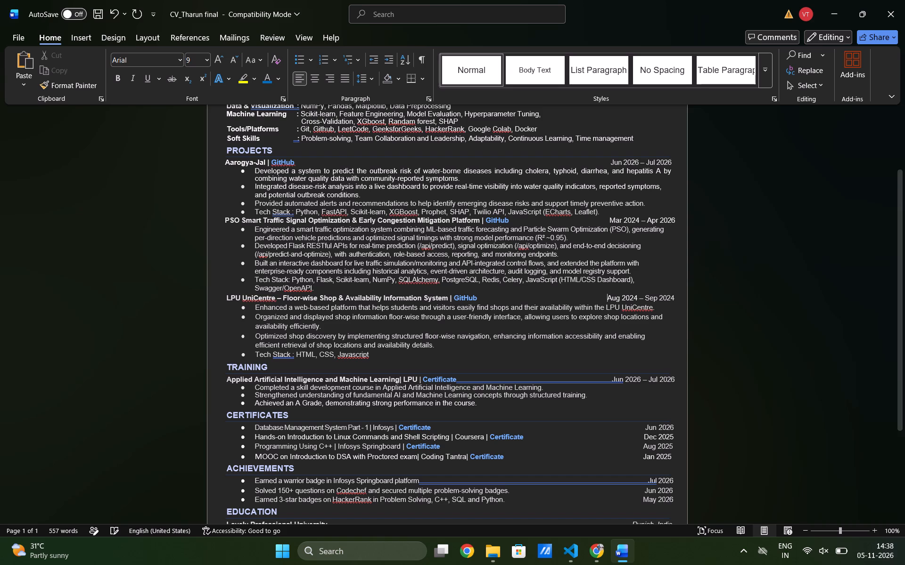
Add two spaces before the Aarogya-Jal project's date range to align its end with the other project dates.
{"action": "left_click", "coordinate": [612, 162]}
{"action": "key", "text": "Left"}
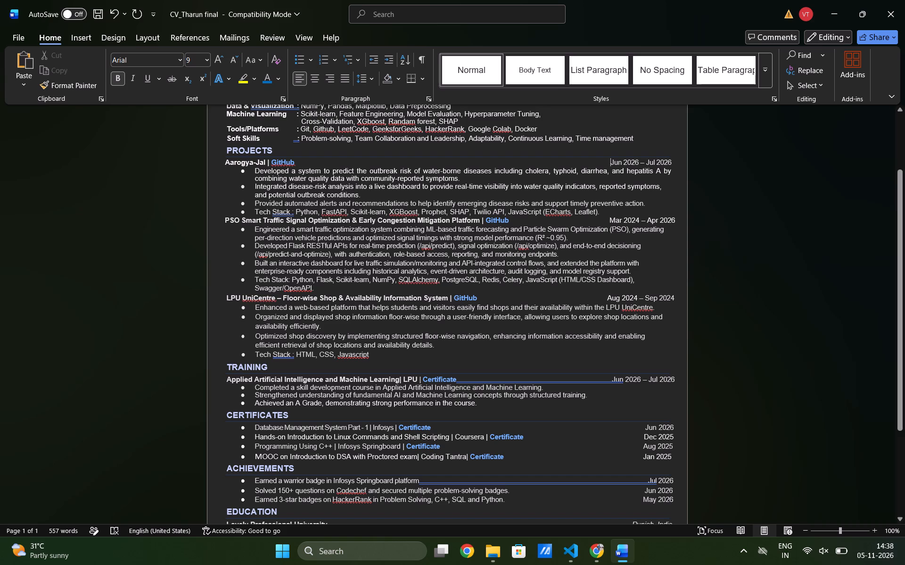
{"action": "key", "text": "space"}
{"action": "key", "text": "space"}
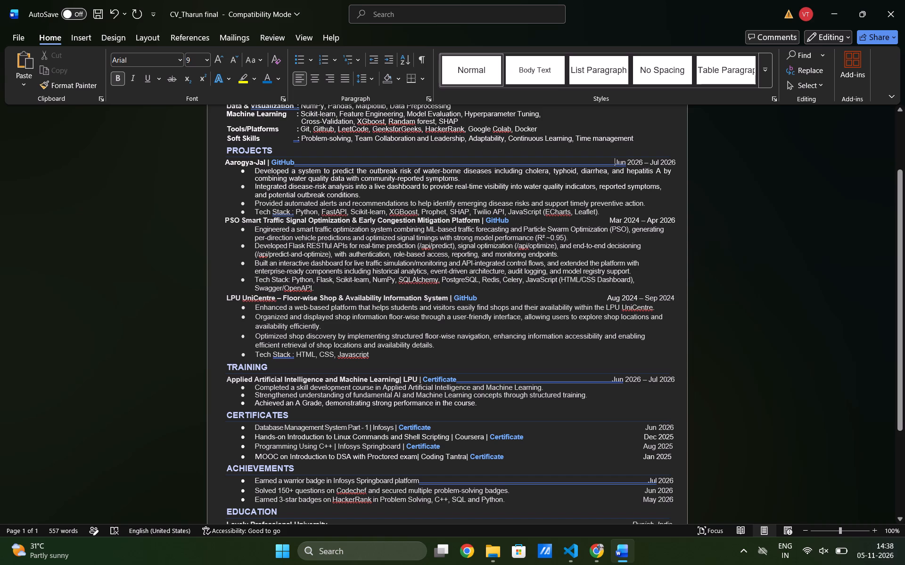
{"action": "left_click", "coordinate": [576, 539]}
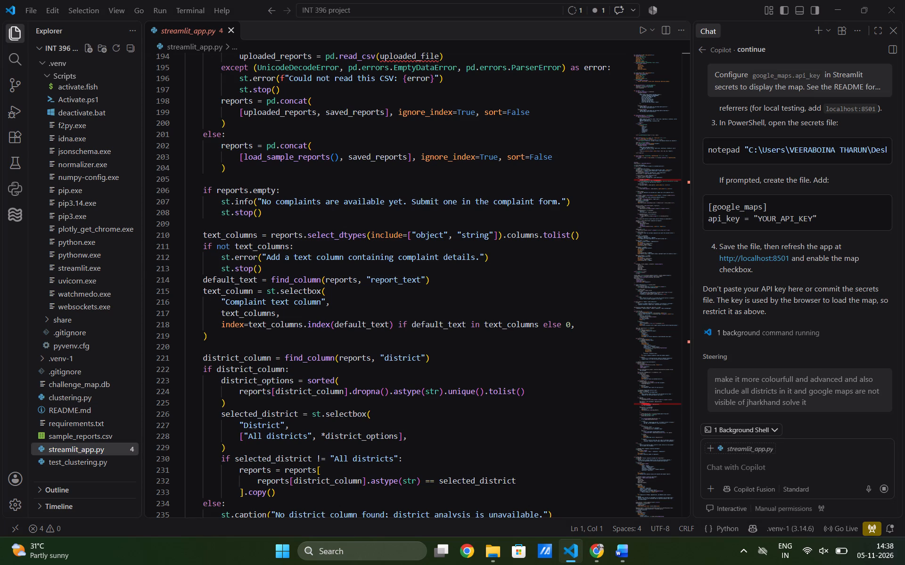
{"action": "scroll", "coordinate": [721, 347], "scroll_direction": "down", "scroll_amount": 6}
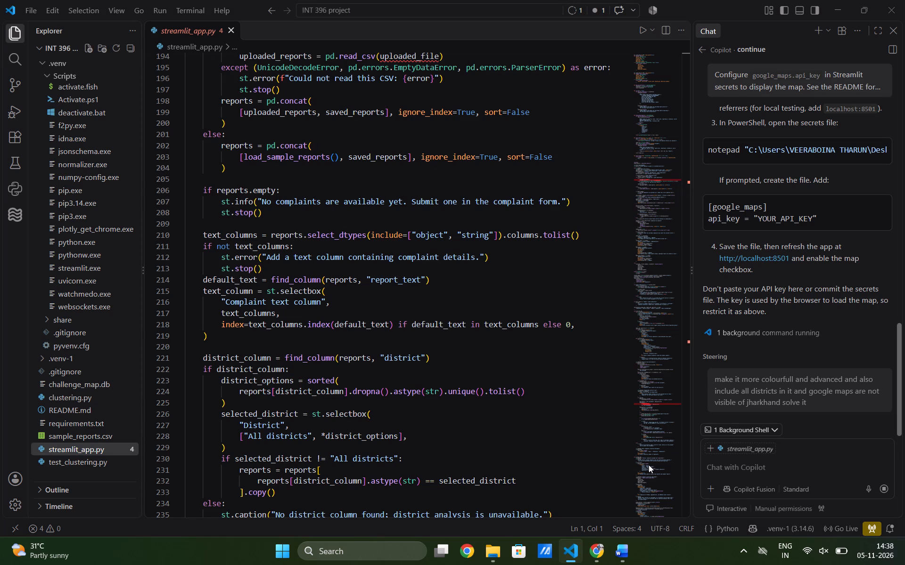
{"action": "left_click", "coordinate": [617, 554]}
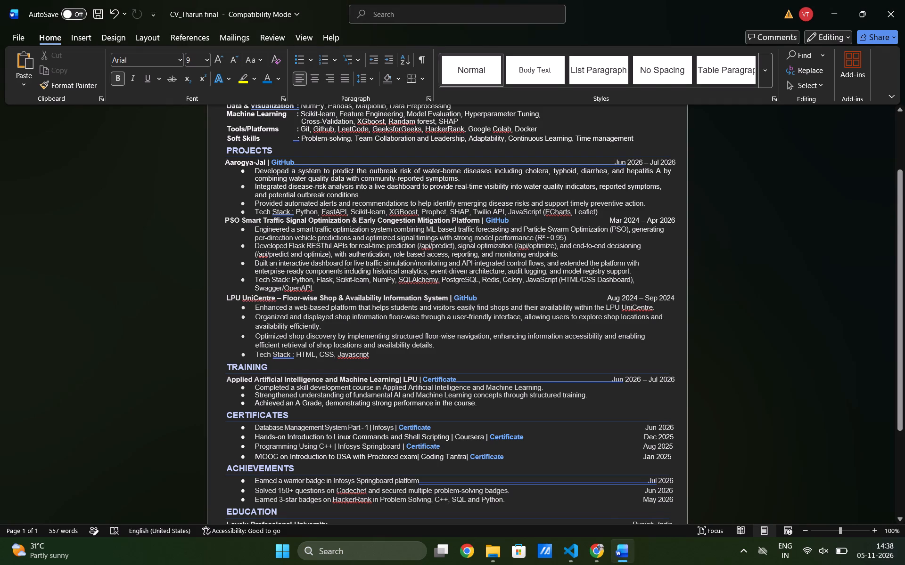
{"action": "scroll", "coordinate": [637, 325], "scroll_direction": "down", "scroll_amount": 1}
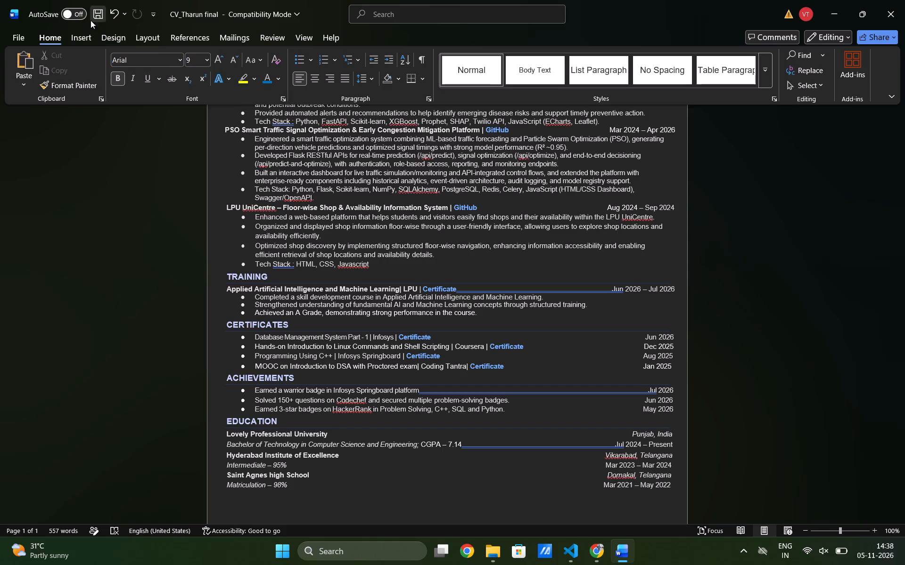
Save the revised CV document.
{"action": "scroll", "coordinate": [450, 277], "scroll_direction": "up", "scroll_amount": 3}
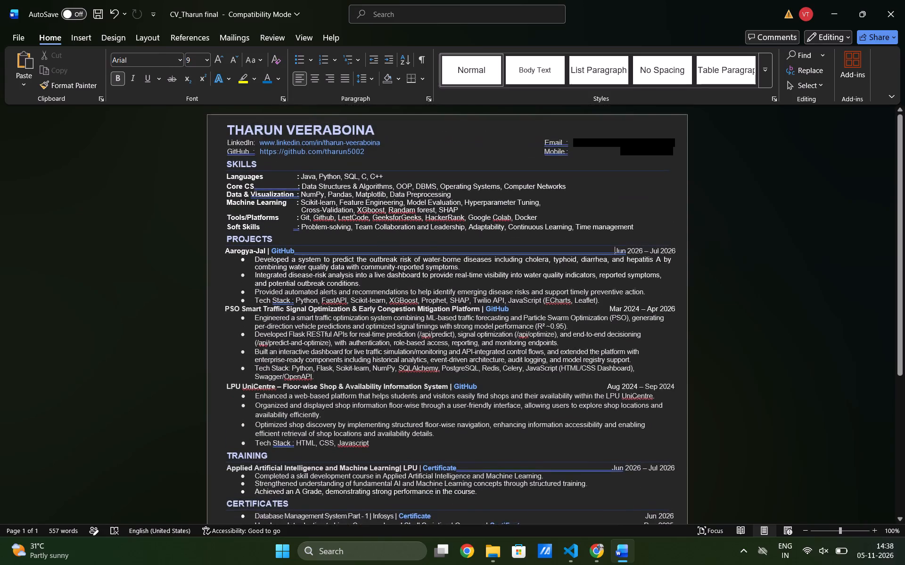
{"action": "scroll", "coordinate": [450, 277], "scroll_direction": "down", "scroll_amount": 1}
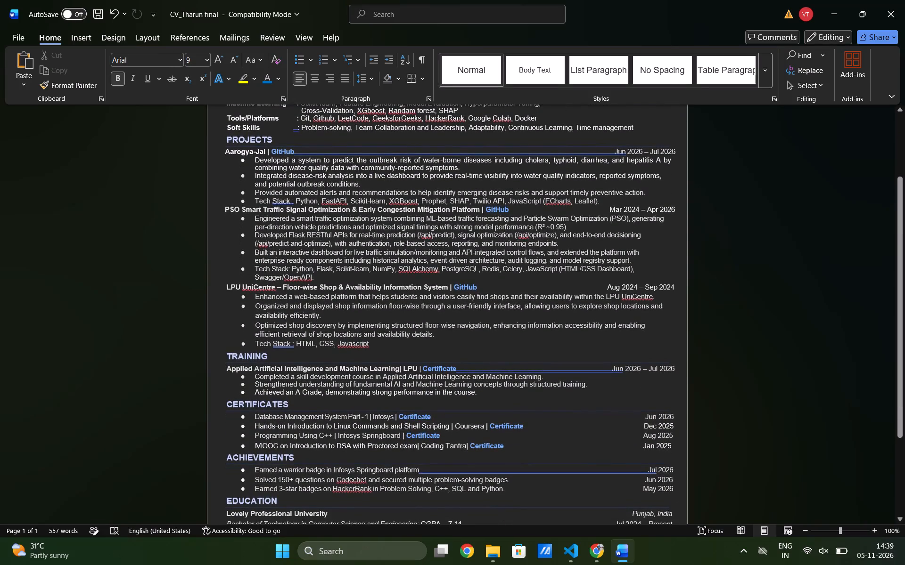
{"action": "scroll", "coordinate": [450, 277], "scroll_direction": "down", "scroll_amount": 1}
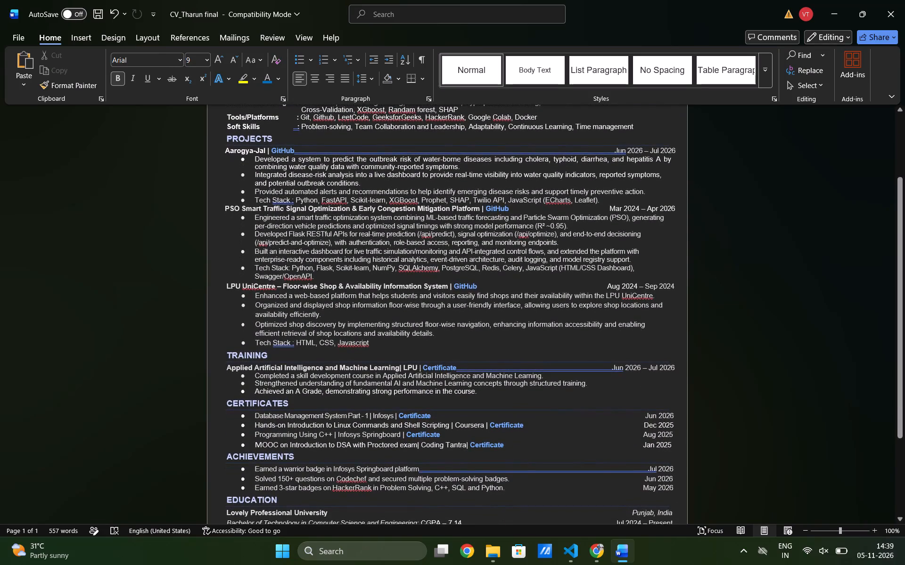
{"action": "left_click", "coordinate": [103, 11]}
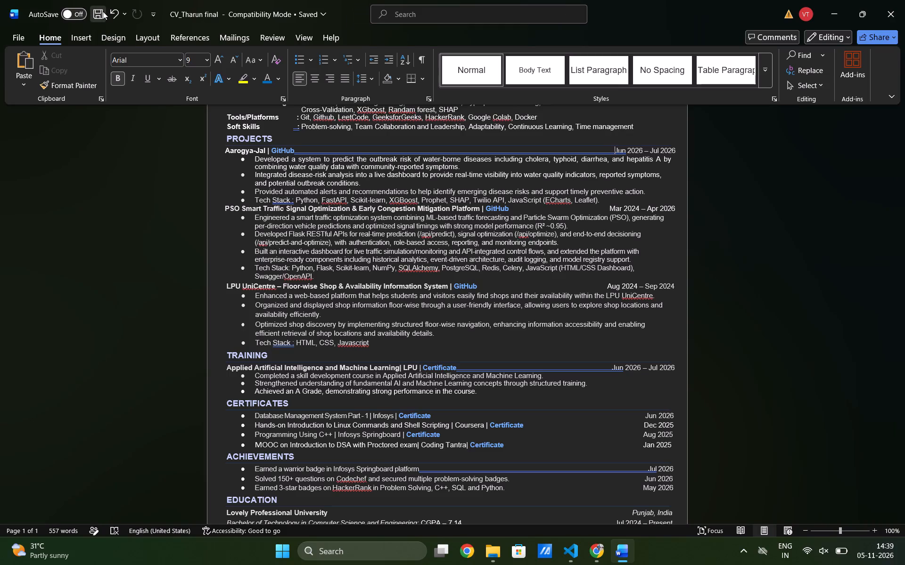
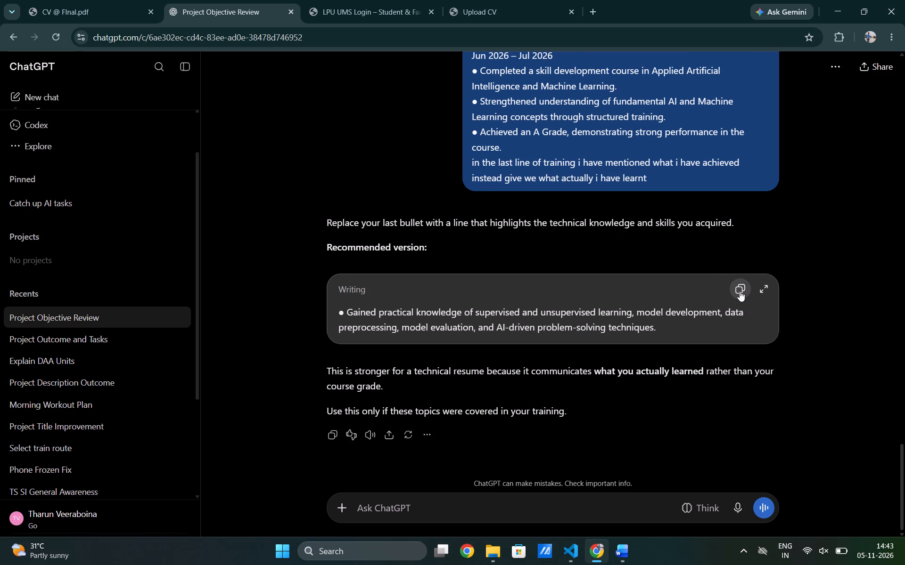
{"action": "left_click_drag", "start_coordinate": [657, 329], "coordinate": [351, 310]}
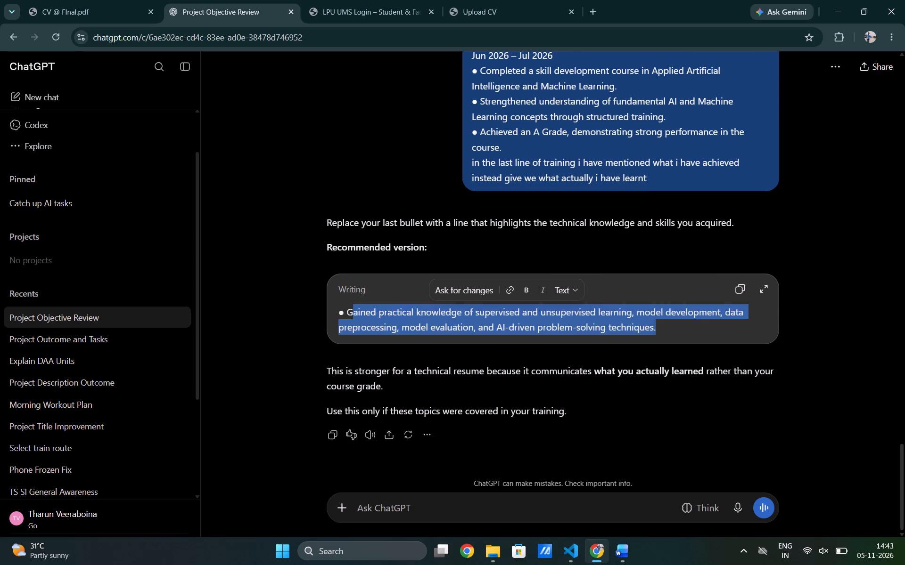
{"action": "left_click_drag", "start_coordinate": [351, 310], "coordinate": [349, 310]}
{"action": "key", "text": "ctrl+c"}
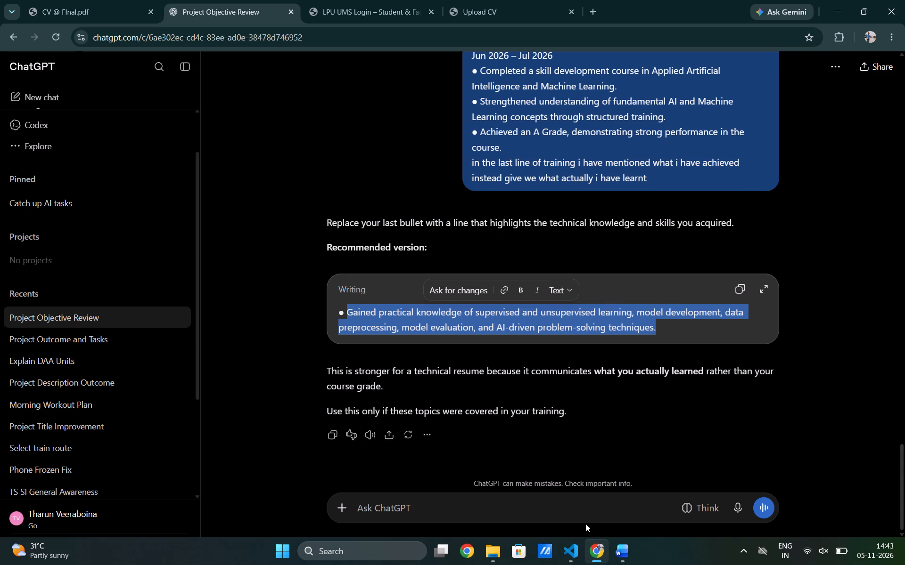
Switch to the CV in Word, delete the "Achieved an A Grade" Training bullet, and add an empty bullet below "Strengthened understanding".
{"action": "left_click", "coordinate": [618, 551]}
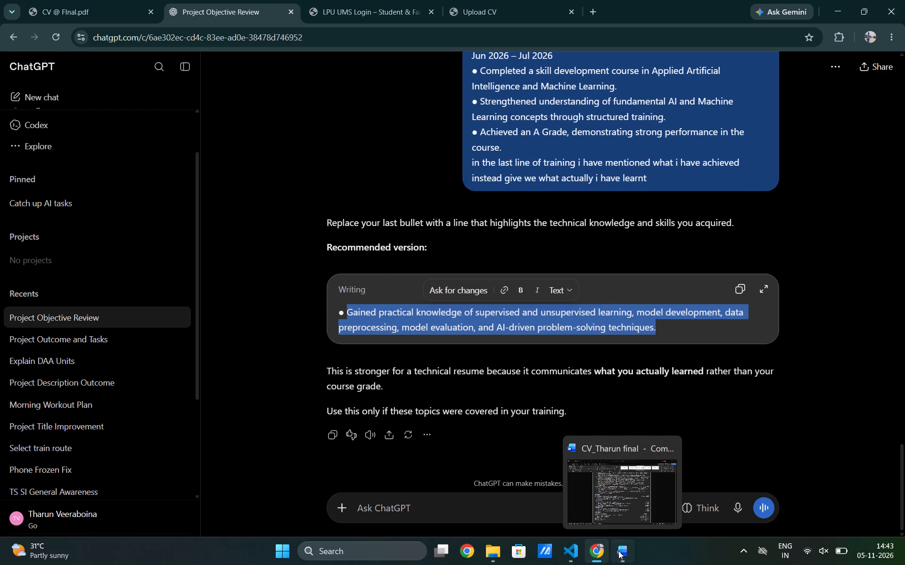
{"action": "key", "text": "BackSpace"}
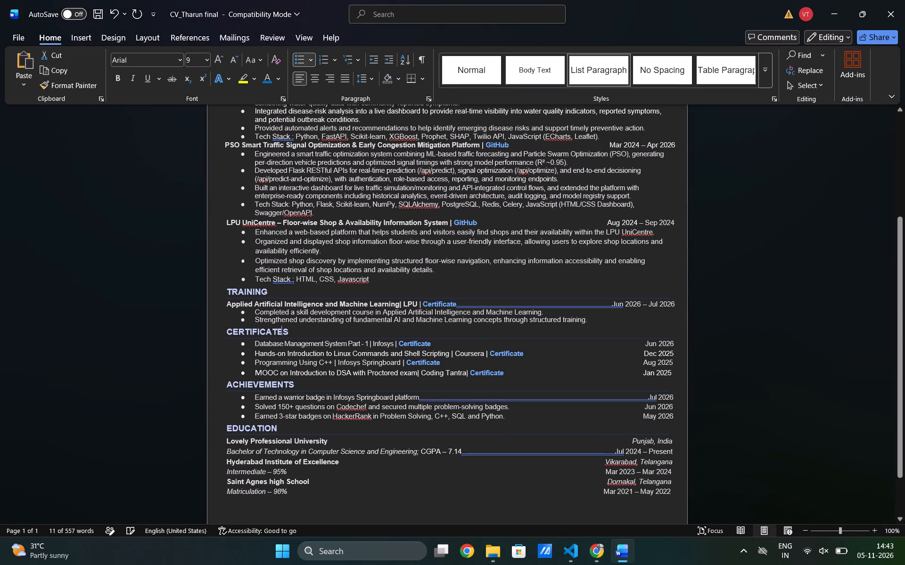
{"action": "left_click", "coordinate": [589, 321]}
{"action": "key", "text": "Return"}
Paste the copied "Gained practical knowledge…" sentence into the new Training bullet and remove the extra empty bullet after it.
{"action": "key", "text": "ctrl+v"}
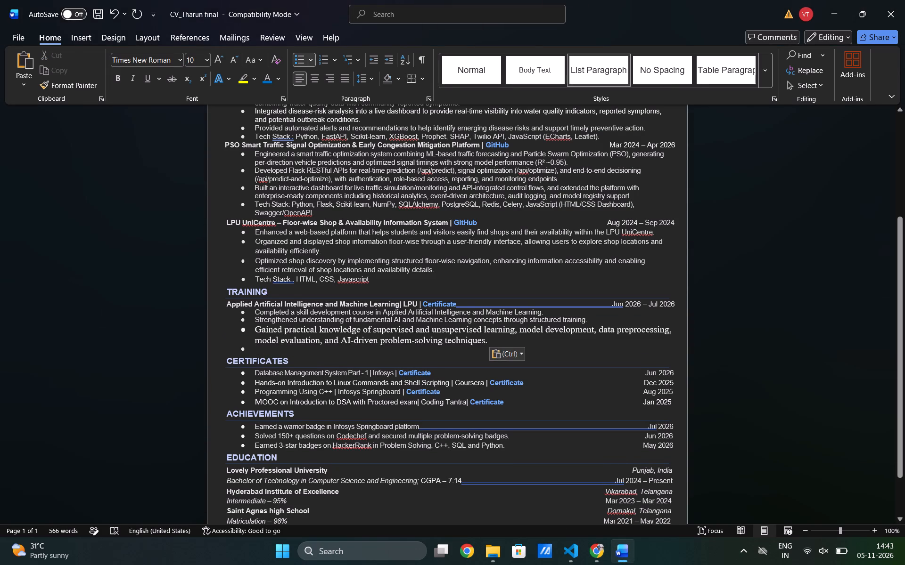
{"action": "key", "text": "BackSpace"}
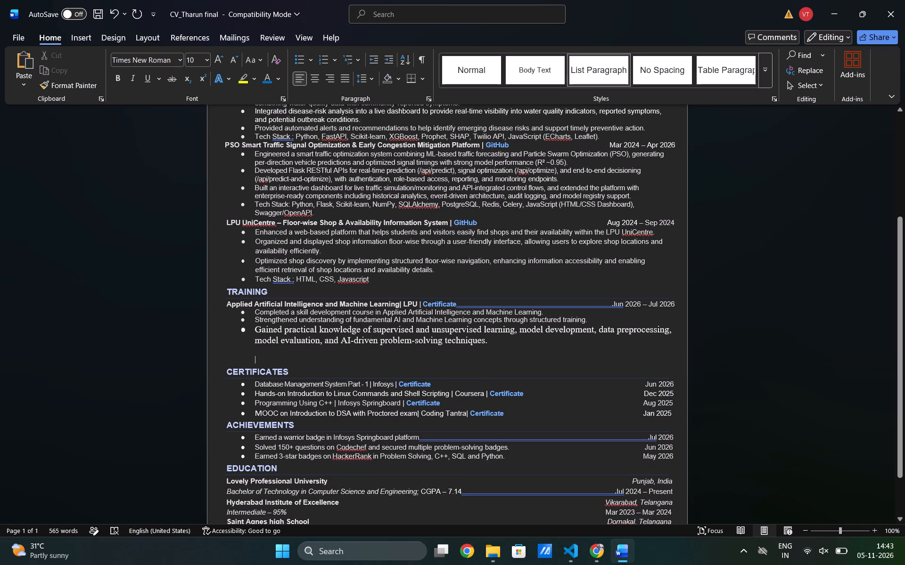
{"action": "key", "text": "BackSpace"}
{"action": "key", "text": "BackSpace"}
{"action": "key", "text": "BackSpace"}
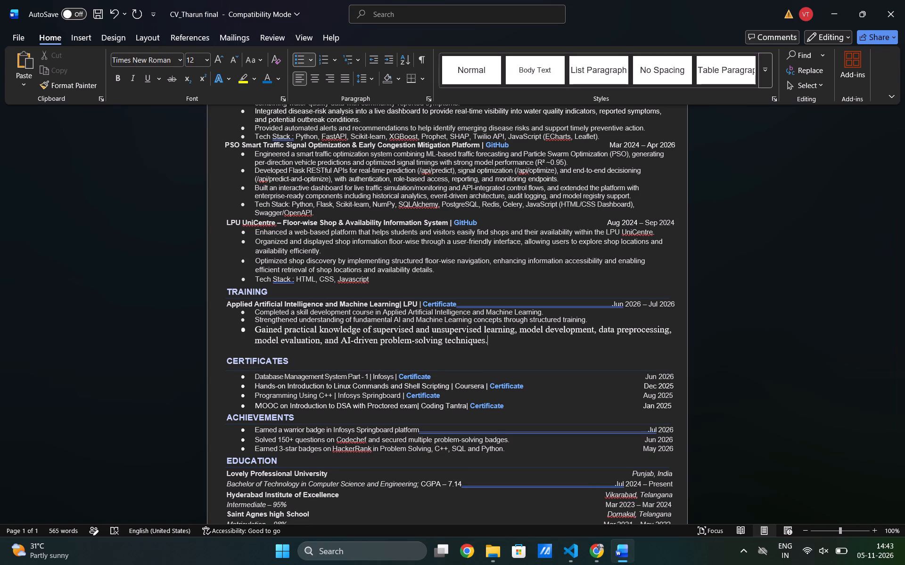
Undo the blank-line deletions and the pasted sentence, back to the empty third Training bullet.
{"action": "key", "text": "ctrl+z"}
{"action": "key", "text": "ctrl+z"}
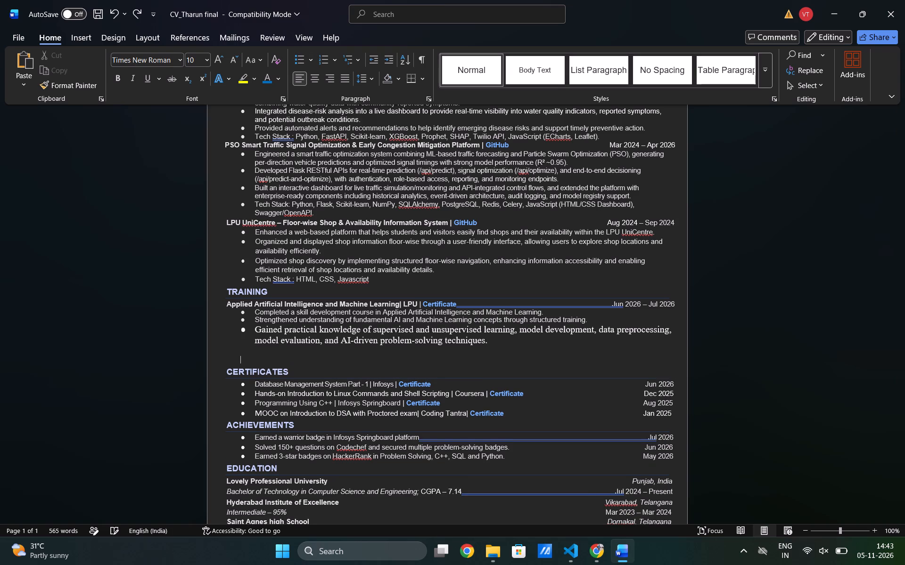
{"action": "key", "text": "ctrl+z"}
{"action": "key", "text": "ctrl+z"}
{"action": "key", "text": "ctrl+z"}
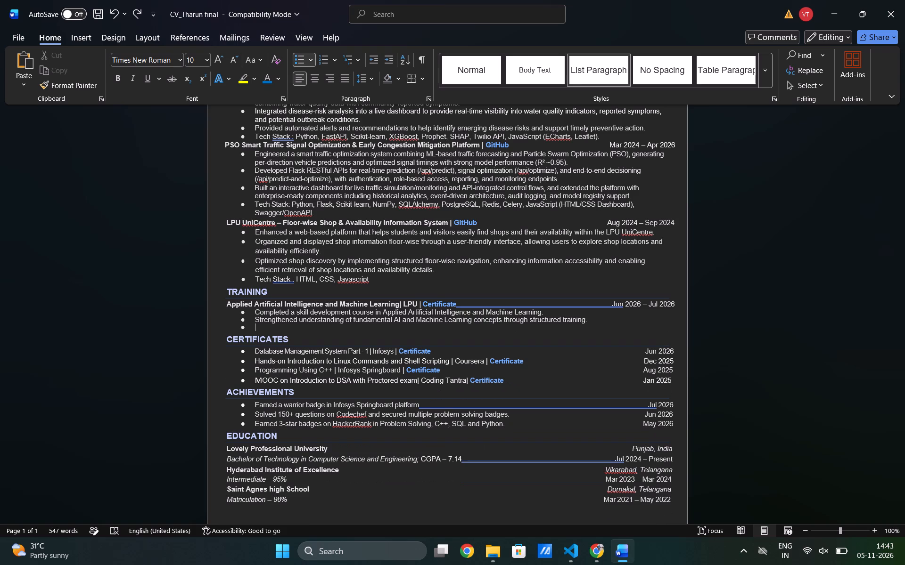
Begin the empty Training bullet with "Gained" and set the font to Arial for the text that follows.
{"action": "type", "text": "Ga"}
{"action": "type", "text": "ined"}
{"action": "key", "text": "space"}
{"action": "left_click", "coordinate": [181, 62]}
{"action": "left_click", "coordinate": [147, 139]}
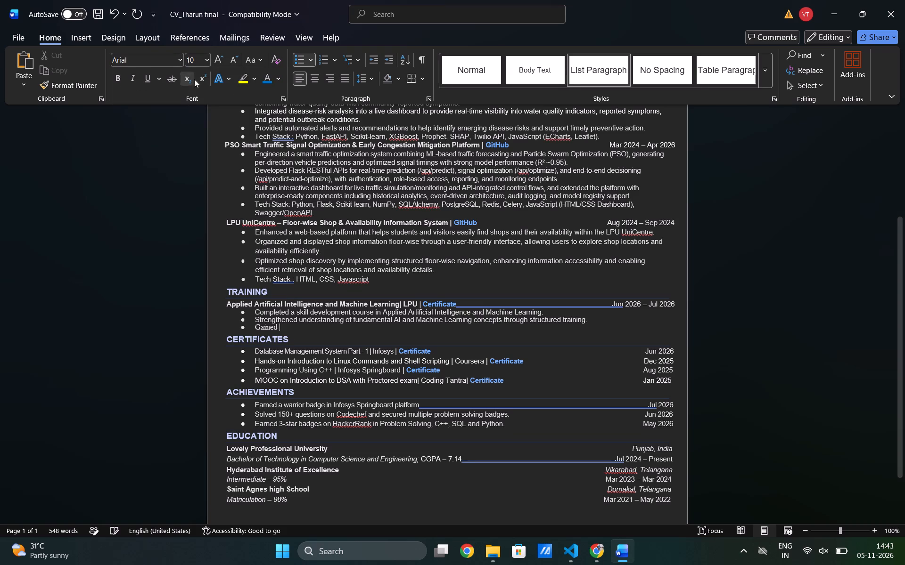
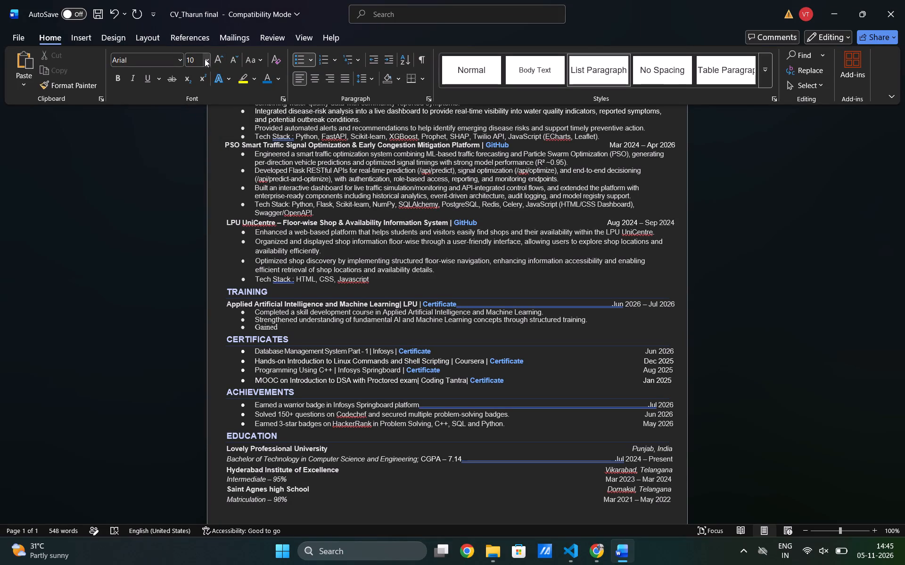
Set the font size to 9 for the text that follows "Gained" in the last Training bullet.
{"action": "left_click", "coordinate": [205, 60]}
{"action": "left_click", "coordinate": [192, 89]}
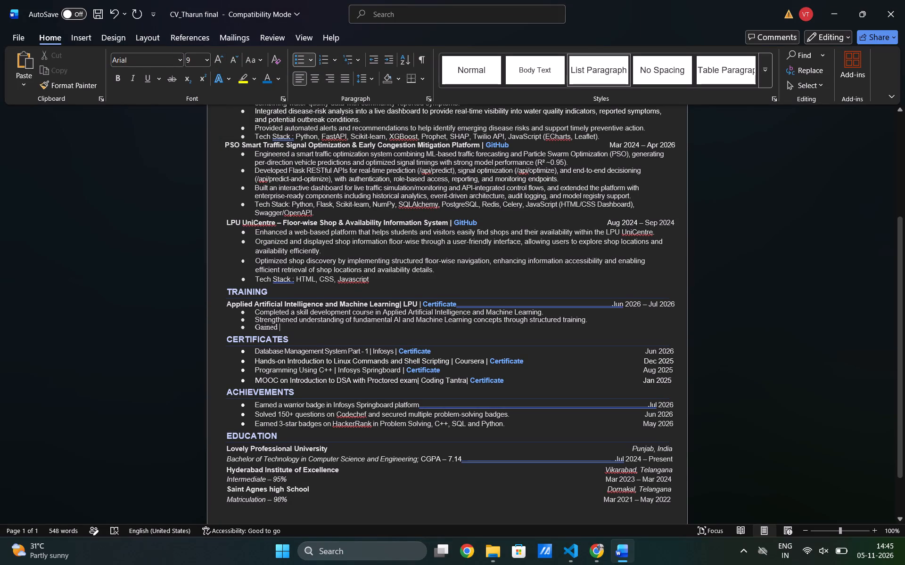
Delete the word "Gained" from the third Training bullet, leaving the bullet itself empty.
{"action": "left_click", "coordinate": [275, 325]}
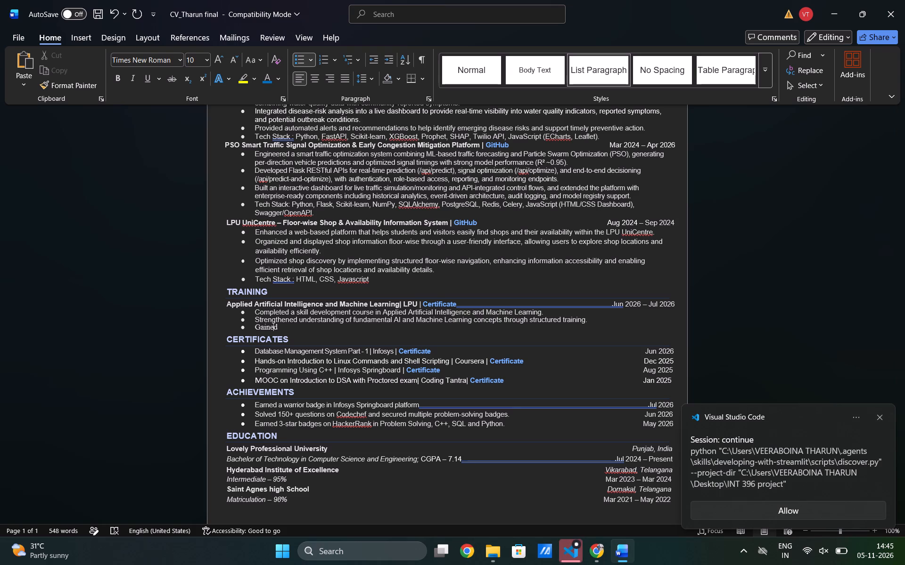
{"action": "key", "text": "BackSpace"}
{"action": "key", "text": "BackSpace"}
{"action": "key", "text": "BackSpace"}
{"action": "key", "text": "BackSpace"}
{"action": "key", "text": "BackSpace"}
{"action": "key", "text": "Right"}
{"action": "key", "text": "BackSpace"}
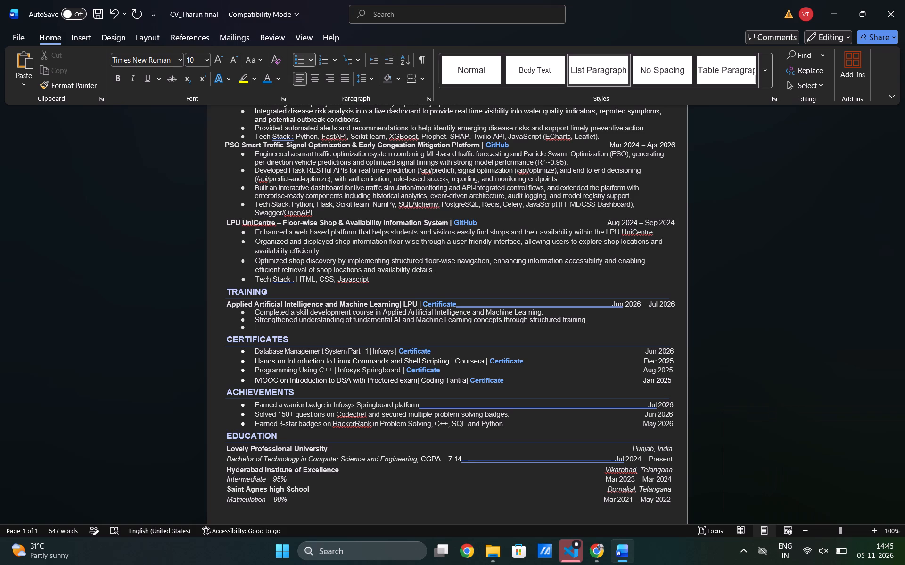
Set the empty third Training bullet's font to Arial, size 9.
{"action": "left_click", "coordinate": [178, 61]}
{"action": "left_click", "coordinate": [135, 145]}
{"action": "left_click", "coordinate": [210, 60]}
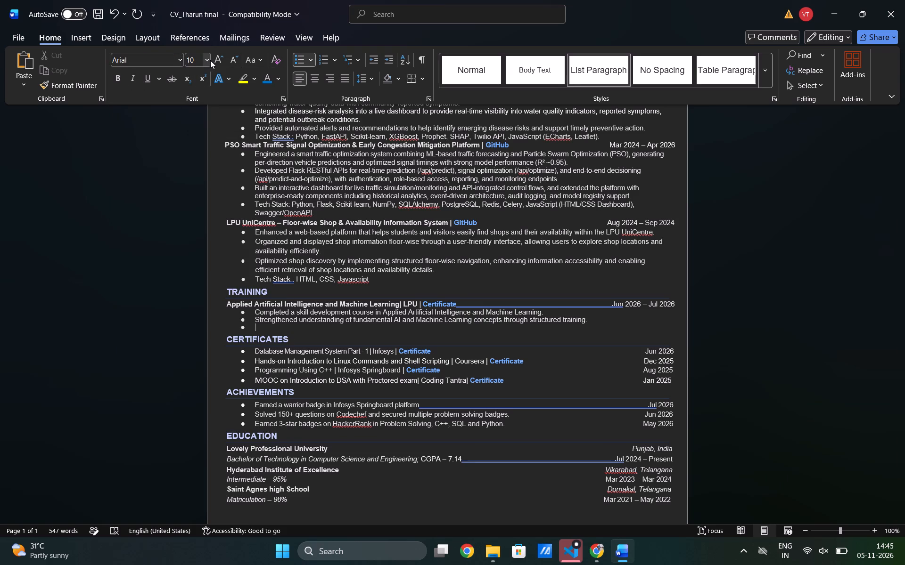
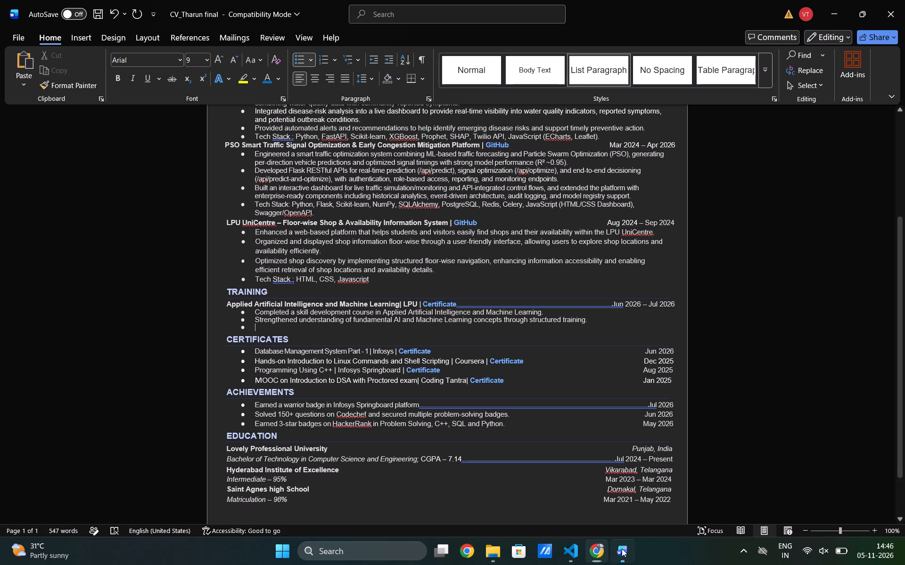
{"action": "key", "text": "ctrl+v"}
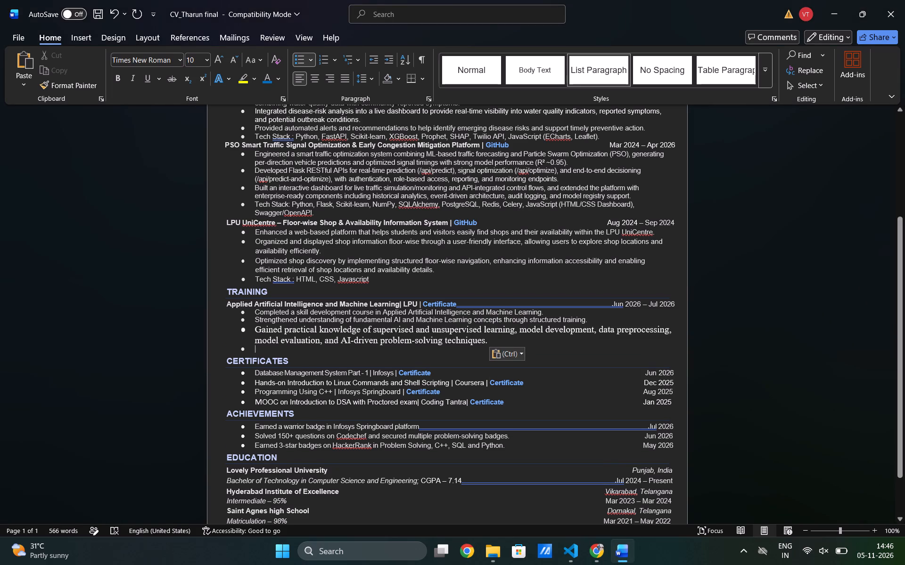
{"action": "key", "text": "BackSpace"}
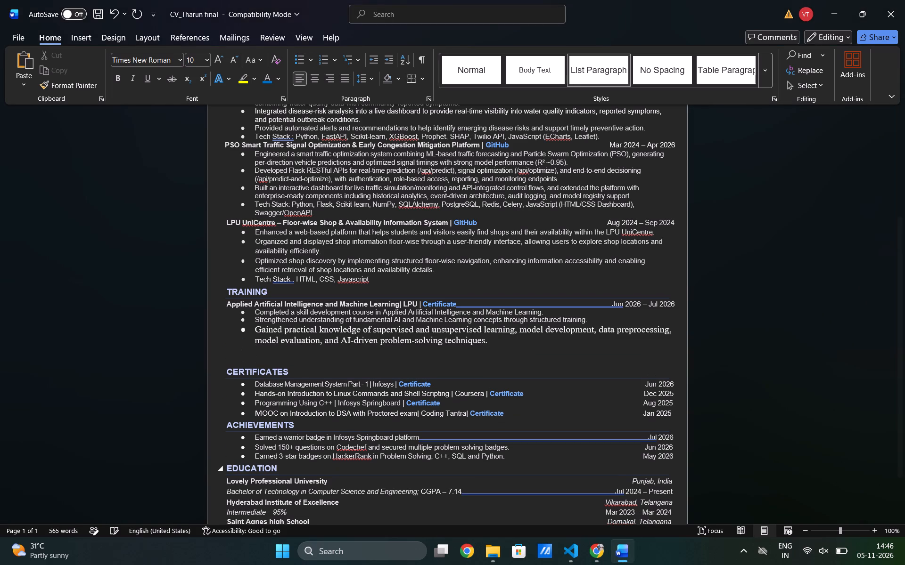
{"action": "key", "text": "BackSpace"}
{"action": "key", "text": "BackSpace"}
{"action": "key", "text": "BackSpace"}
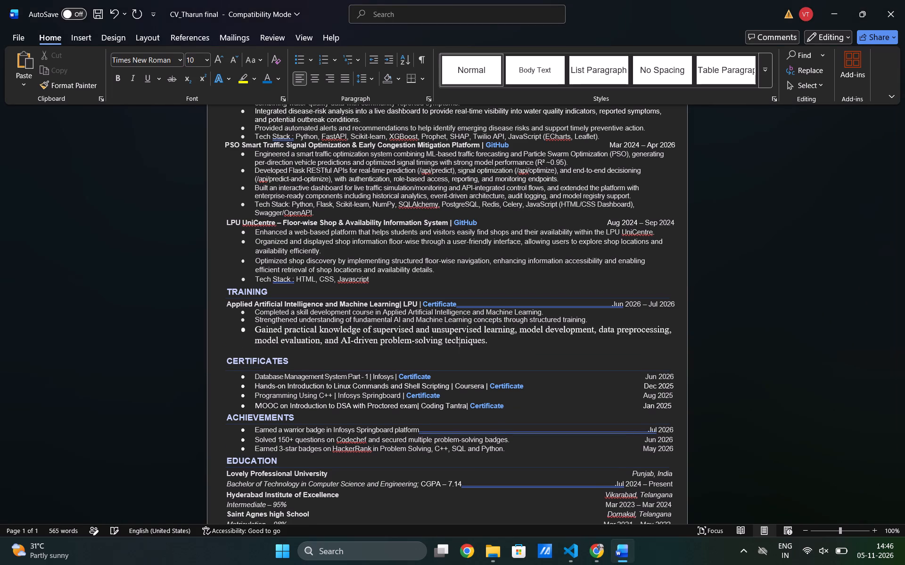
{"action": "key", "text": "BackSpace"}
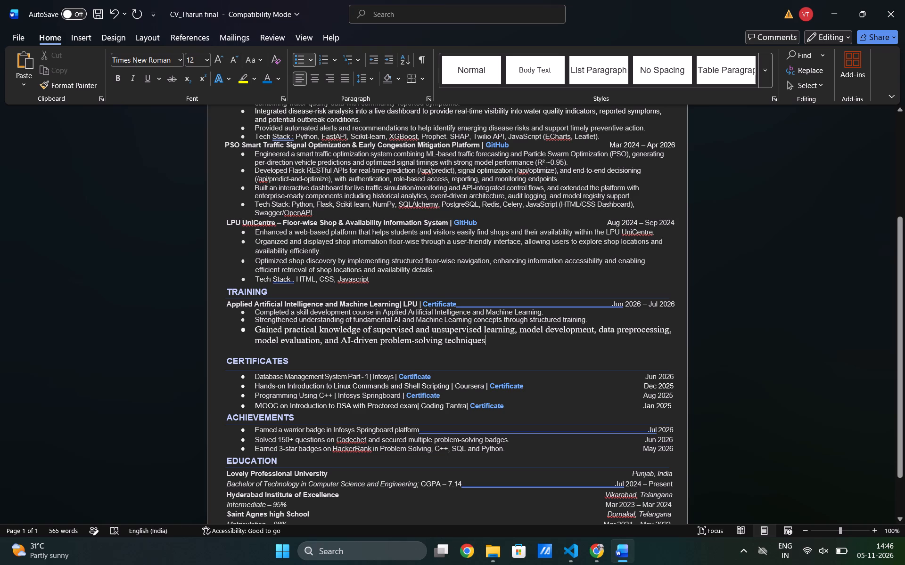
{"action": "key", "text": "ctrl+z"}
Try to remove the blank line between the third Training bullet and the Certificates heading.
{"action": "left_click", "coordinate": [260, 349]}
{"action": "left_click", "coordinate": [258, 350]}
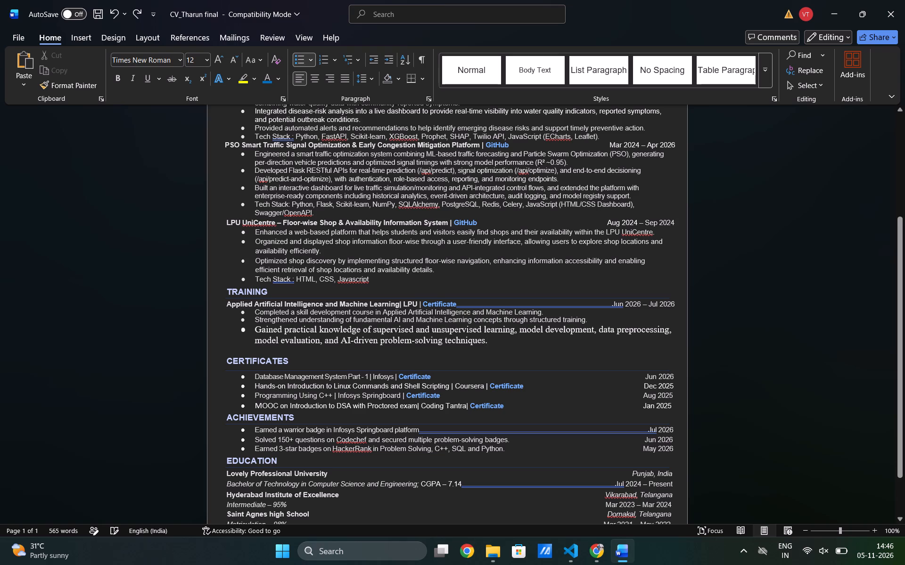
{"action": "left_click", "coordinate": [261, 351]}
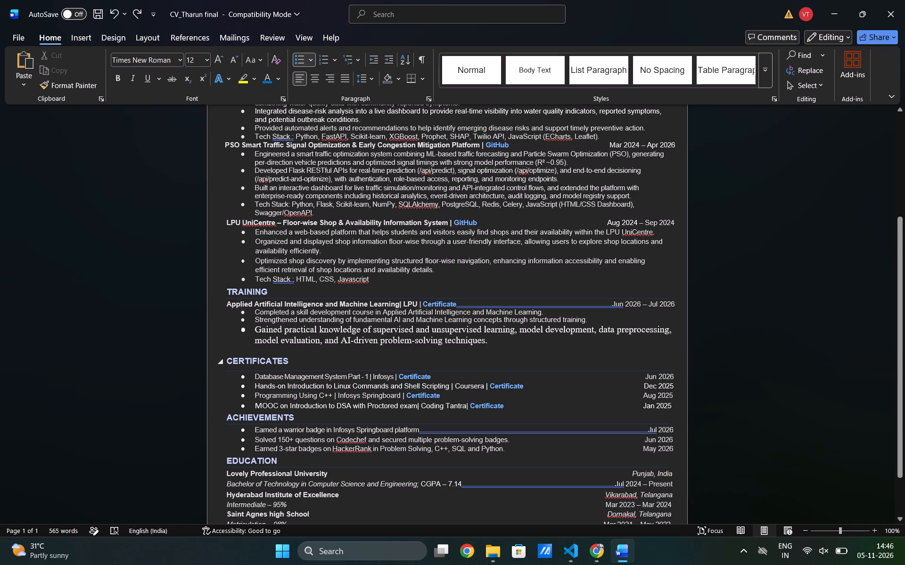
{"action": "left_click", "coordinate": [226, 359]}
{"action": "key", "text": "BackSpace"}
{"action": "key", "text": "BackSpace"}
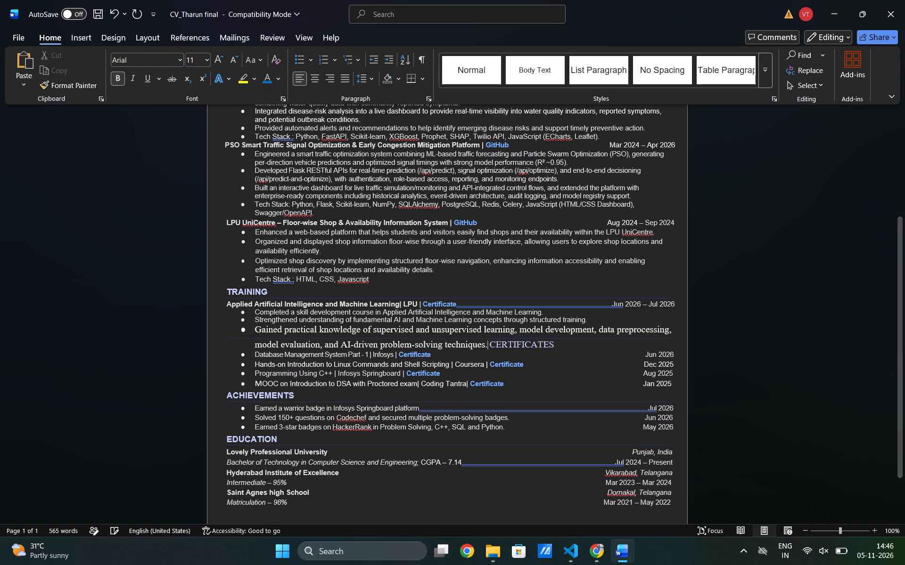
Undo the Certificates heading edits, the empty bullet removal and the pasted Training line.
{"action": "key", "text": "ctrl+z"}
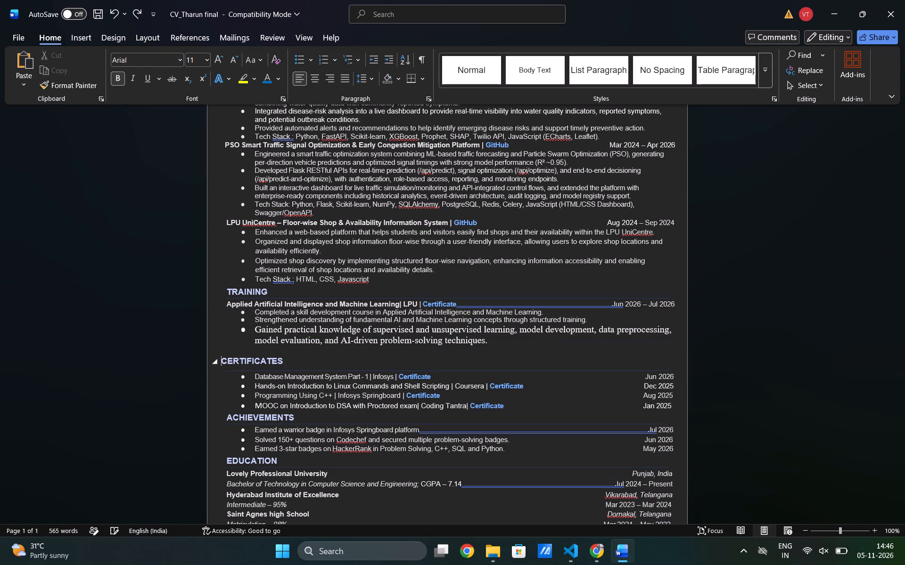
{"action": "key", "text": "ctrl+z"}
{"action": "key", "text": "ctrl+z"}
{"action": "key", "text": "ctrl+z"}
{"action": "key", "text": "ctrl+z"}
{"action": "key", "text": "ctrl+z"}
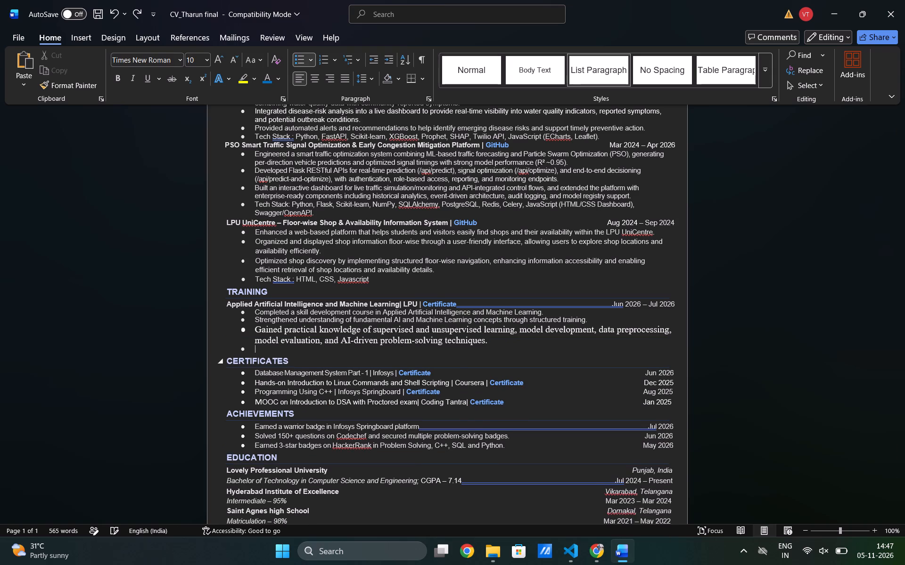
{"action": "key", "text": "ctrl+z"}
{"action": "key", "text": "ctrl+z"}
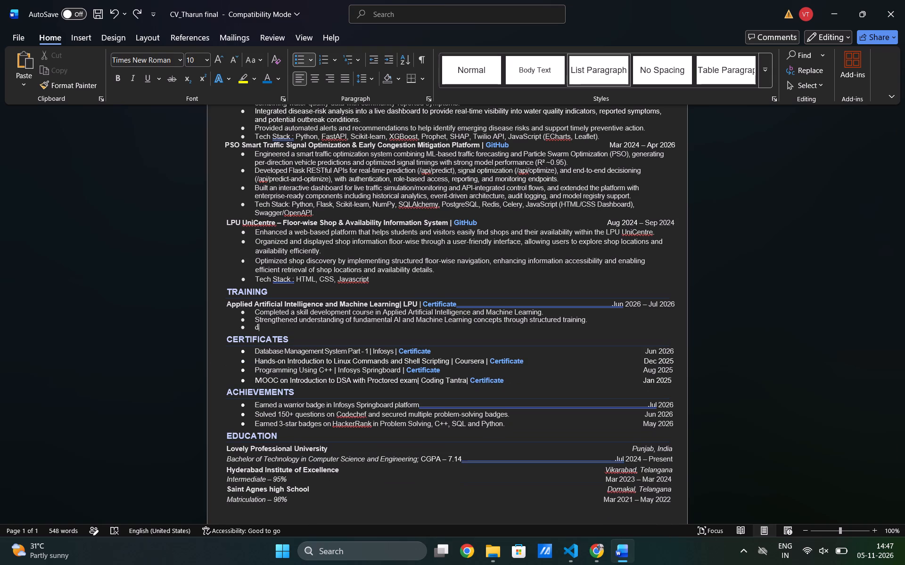
Replace the stray "d" in the third Training bullet with "Gained a practical knowlwdge".
{"action": "key", "text": "BackSpace"}
{"action": "type", "text": "Gia"}
{"action": "key", "text": "BackSpace"}
{"action": "key", "text": "BackSpace"}
{"action": "key", "text": "a"}
{"action": "type", "text": "ined a"}
{"action": "key", "text": "space"}
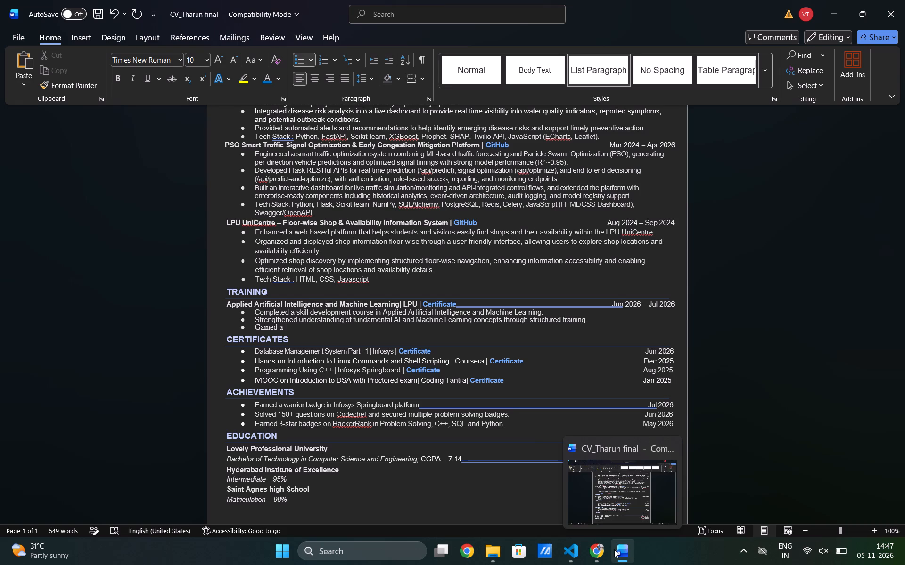
{"action": "type", "text": "pe"}
{"action": "key", "text": "BackSpace"}
{"action": "type", "text": "ra"}
{"action": "type", "text": "ctic"}
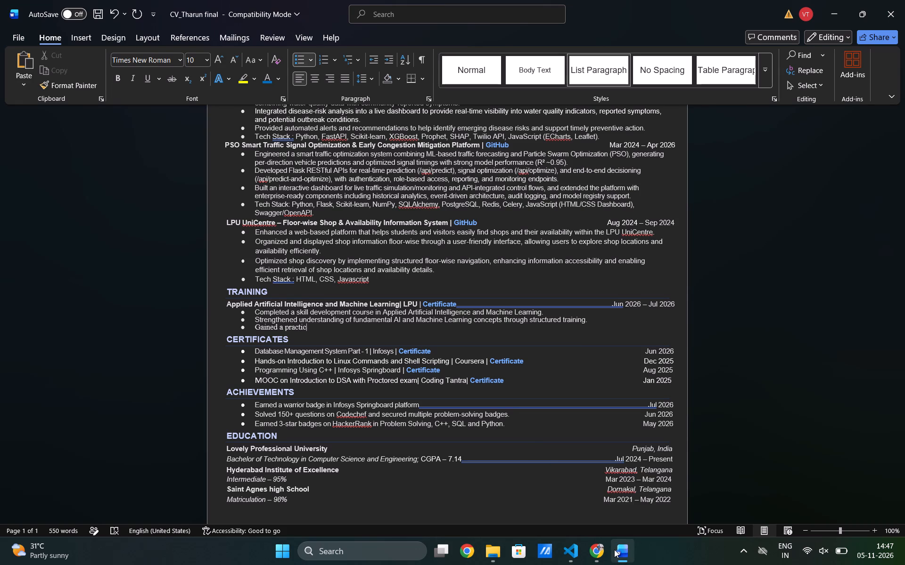
{"action": "type", "text": "al"}
{"action": "key", "text": "space"}
{"action": "type", "text": "know"}
{"action": "type", "text": "lwdge"}
{"action": "key", "text": "space"}
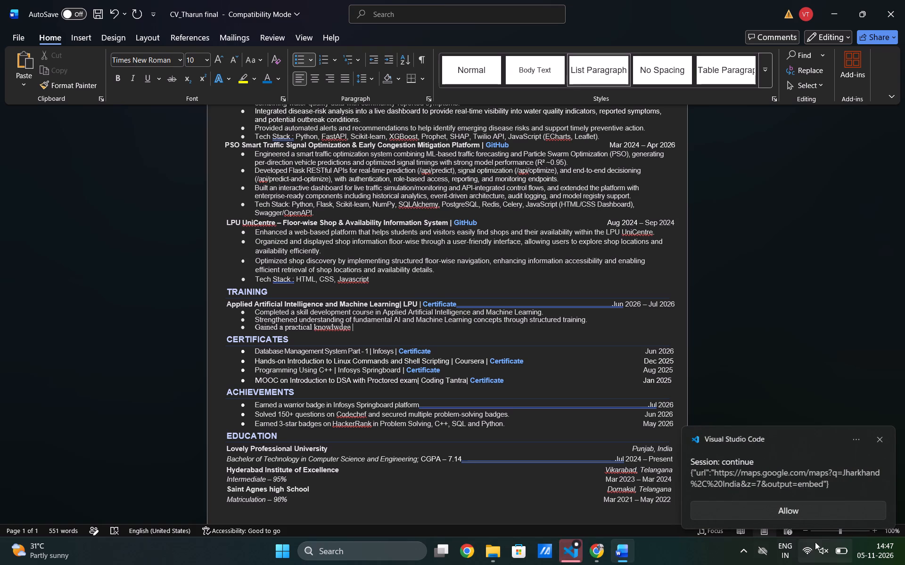
Allow Visual Studio Code's pending request for the Jharkhand Google Maps embed URL.
{"action": "left_click", "coordinate": [811, 509]}
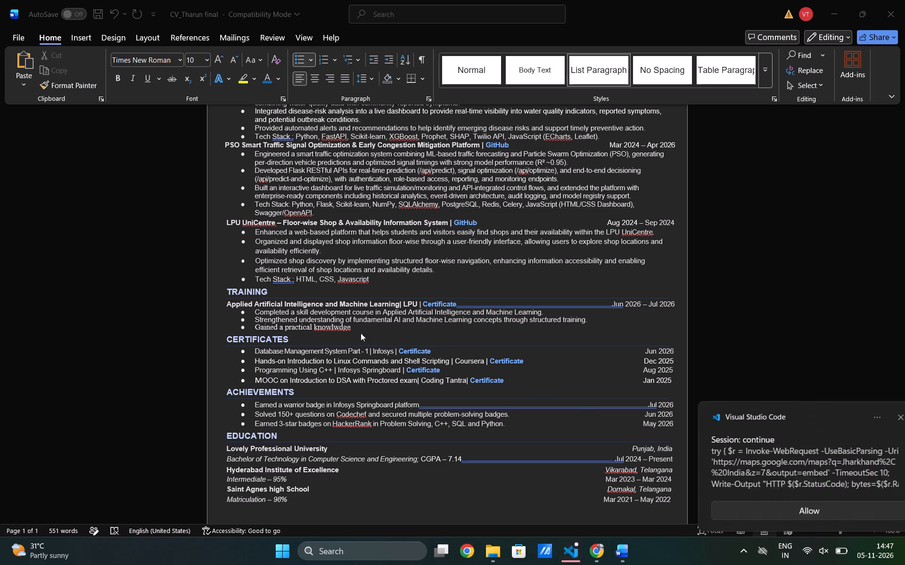
Correct "knowlwdge" to "knowledge" in the third Training bullet and add "of" after it.
{"action": "left_click", "coordinate": [340, 325]}
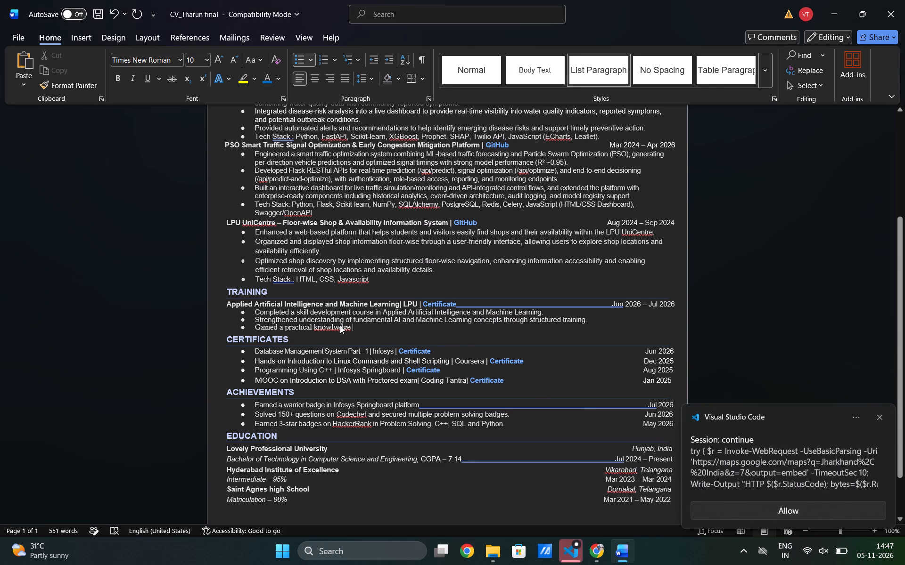
{"action": "key", "text": "Left"}
{"action": "key", "text": "Left"}
{"action": "key", "text": "Left"}
{"action": "key", "text": "Left"}
{"action": "key", "text": "BackSpace"}
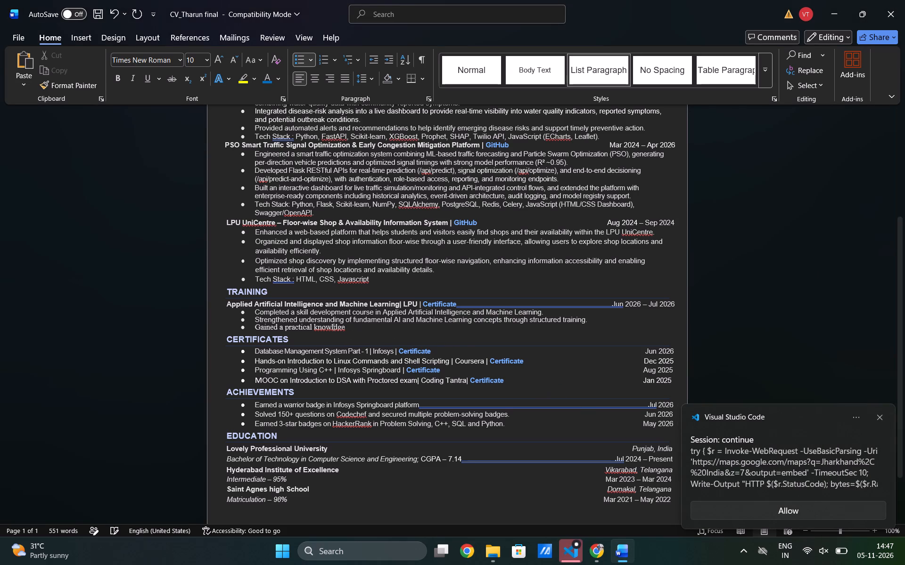
{"action": "key", "text": "e"}
{"action": "left_click", "coordinate": [348, 327]}
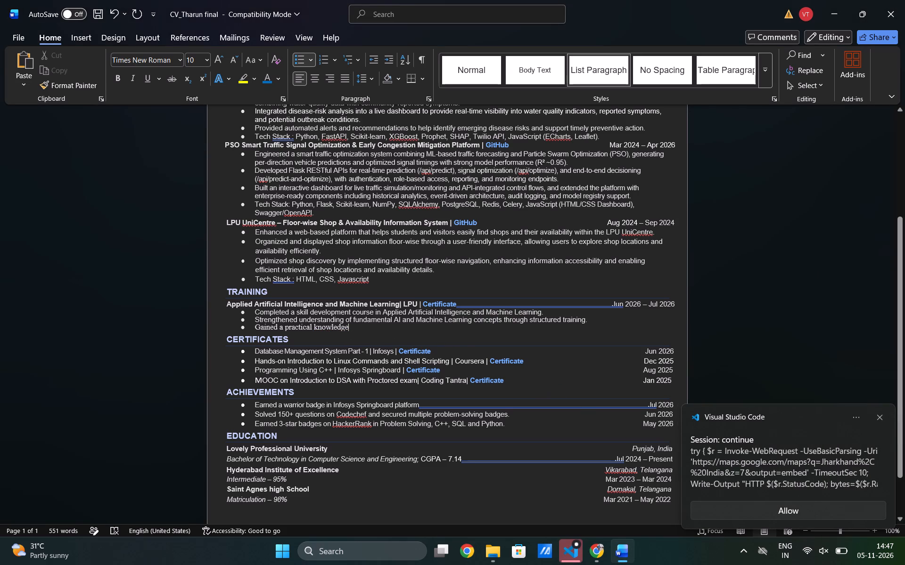
{"action": "key", "text": "space"}
{"action": "type", "text": "of"}
{"action": "key", "text": "space"}
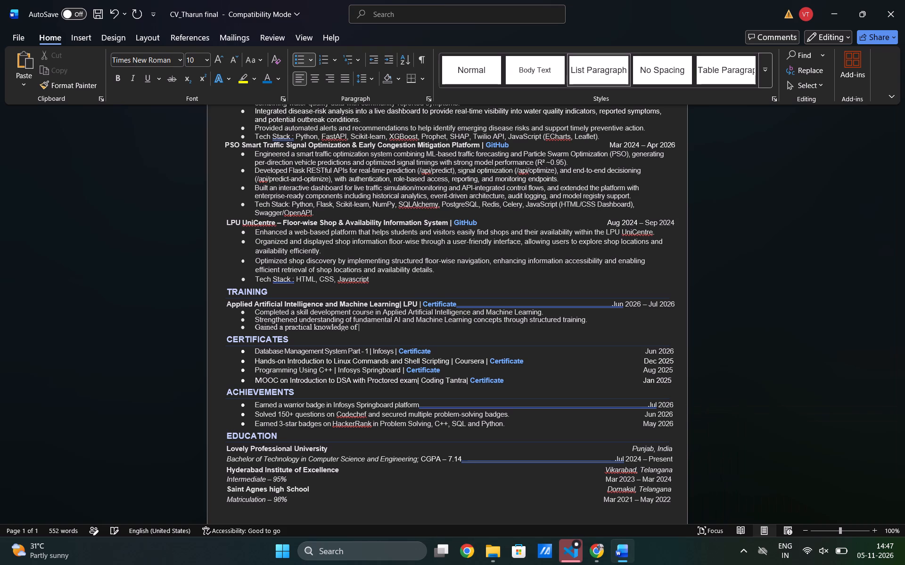
Set the third Training bullet's text "Gained a practical knowledge of" to Arial, size 9.
{"action": "left_click_drag", "start_coordinate": [360, 328], "coordinate": [280, 325]}
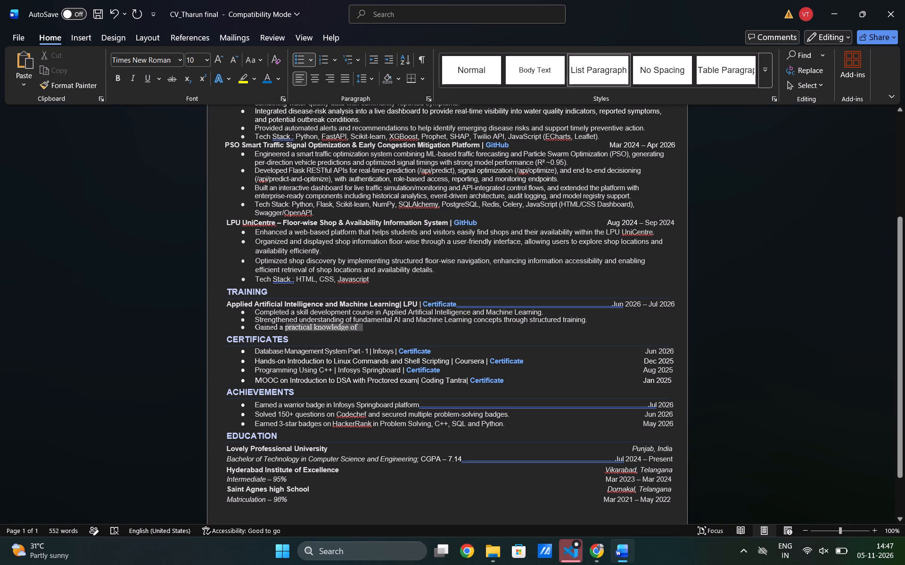
{"action": "left_click_drag", "start_coordinate": [280, 325], "coordinate": [262, 324]}
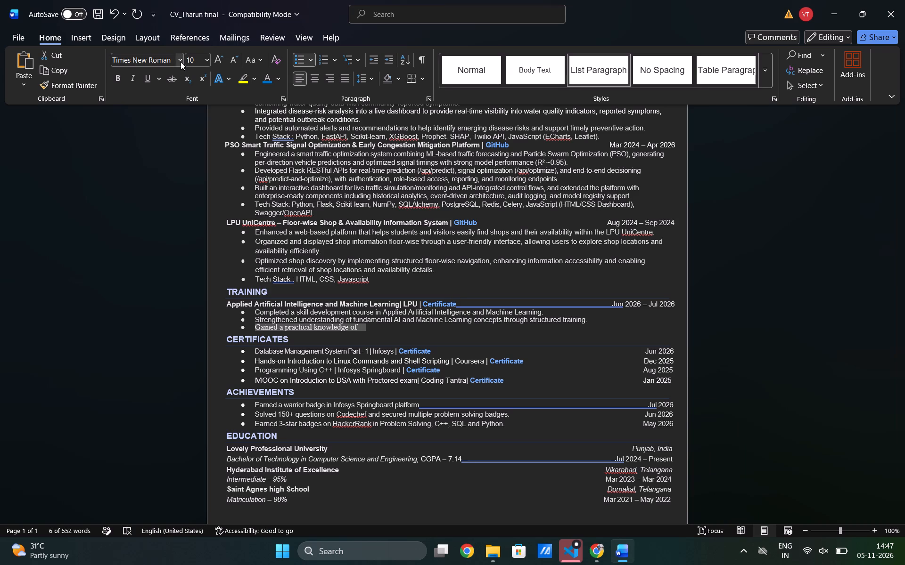
{"action": "left_click", "coordinate": [179, 61]}
{"action": "left_click", "coordinate": [150, 144]}
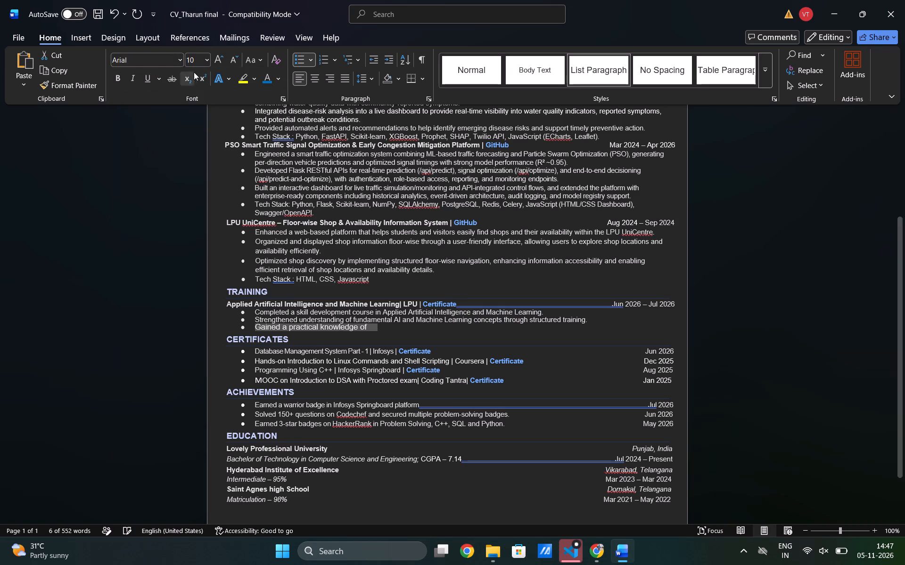
{"action": "left_click", "coordinate": [206, 62]}
{"action": "left_click", "coordinate": [198, 91]}
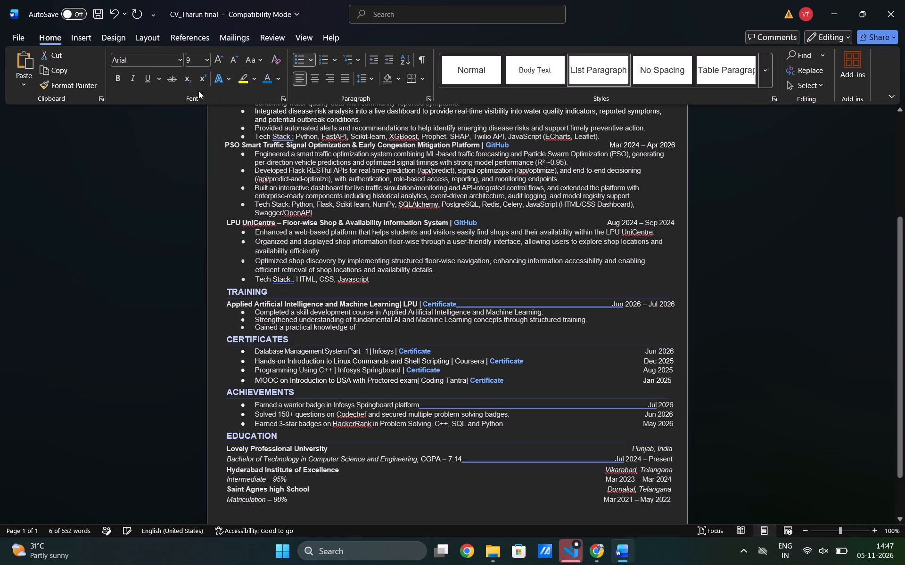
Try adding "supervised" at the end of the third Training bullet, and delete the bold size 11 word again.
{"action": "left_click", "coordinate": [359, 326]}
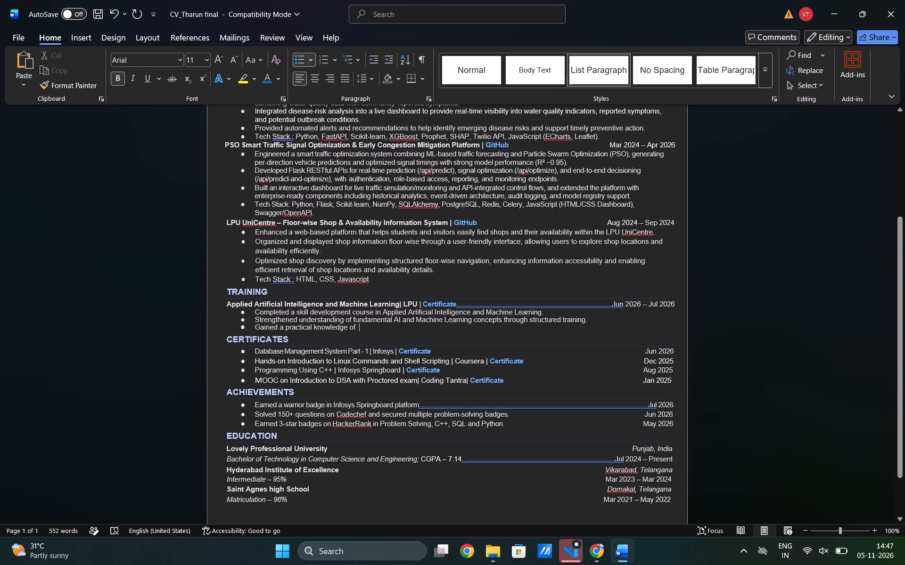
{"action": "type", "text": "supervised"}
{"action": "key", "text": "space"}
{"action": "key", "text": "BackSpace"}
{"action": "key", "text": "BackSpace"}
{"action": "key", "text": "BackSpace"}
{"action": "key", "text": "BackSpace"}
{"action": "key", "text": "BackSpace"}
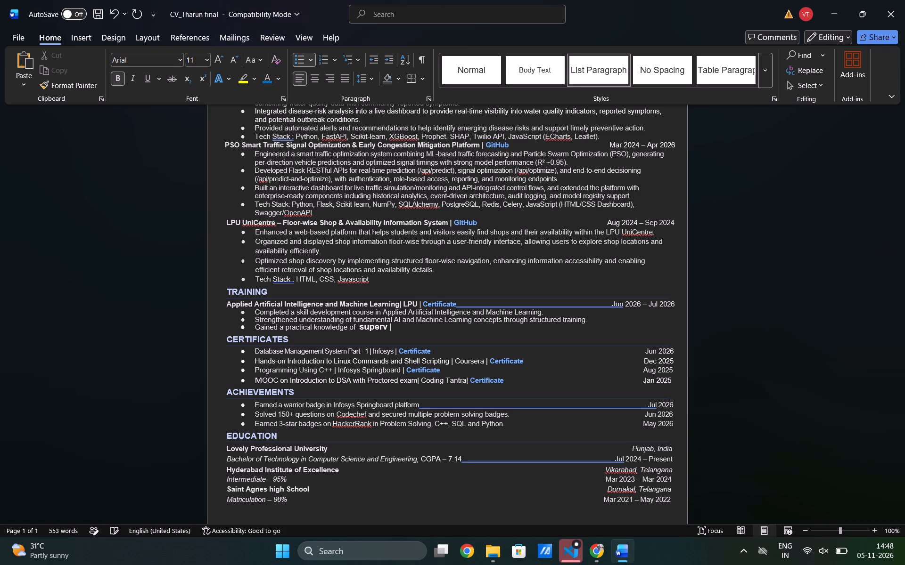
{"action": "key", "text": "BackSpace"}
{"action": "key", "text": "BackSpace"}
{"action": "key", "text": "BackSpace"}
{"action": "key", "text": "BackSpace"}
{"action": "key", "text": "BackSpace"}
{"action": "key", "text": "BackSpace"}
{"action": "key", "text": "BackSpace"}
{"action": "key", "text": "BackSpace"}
Continue the third Training bullet after "Gained a practical knowledge of" with "supervised and unsupervised learning".
{"action": "key", "text": "space"}
{"action": "key", "text": "s"}
{"action": "type", "text": "upervised ads"}
{"action": "key", "text": "space"}
{"action": "key", "text": "BackSpace"}
{"action": "key", "text": "BackSpace"}
{"action": "key", "text": "BackSpace"}
{"action": "type", "text": "nd unsu"}
{"action": "type", "text": "pervised"}
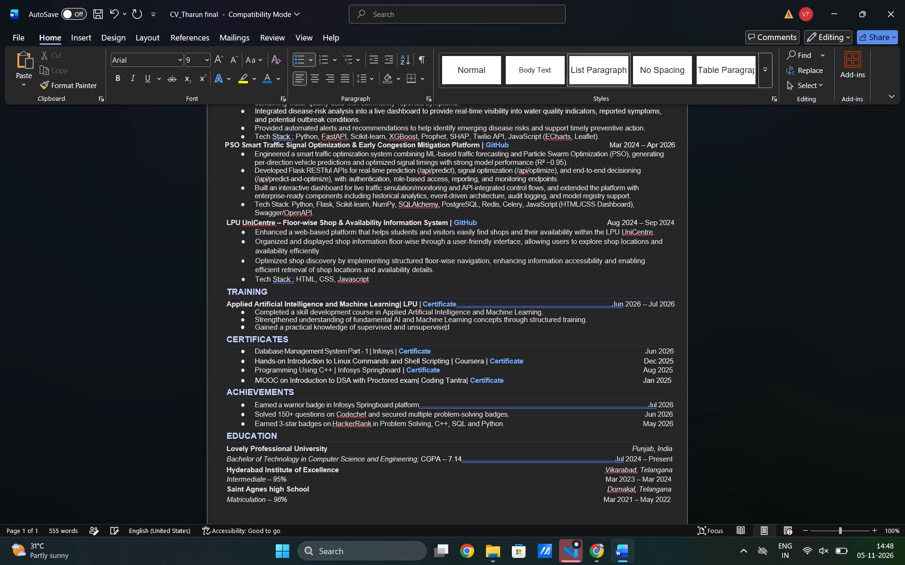
{"action": "key", "text": "space"}
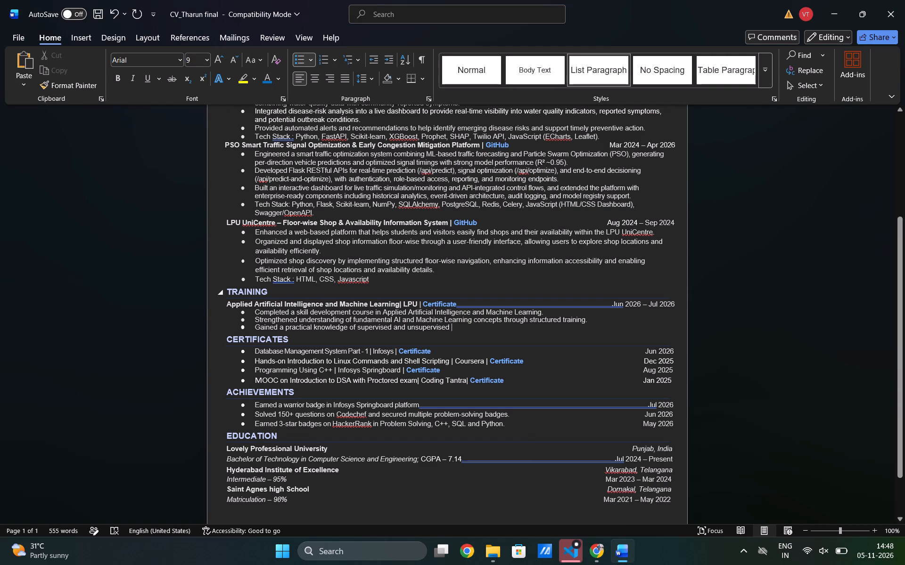
{"action": "type", "text": "learning"}
{"action": "key", "text": "space"}
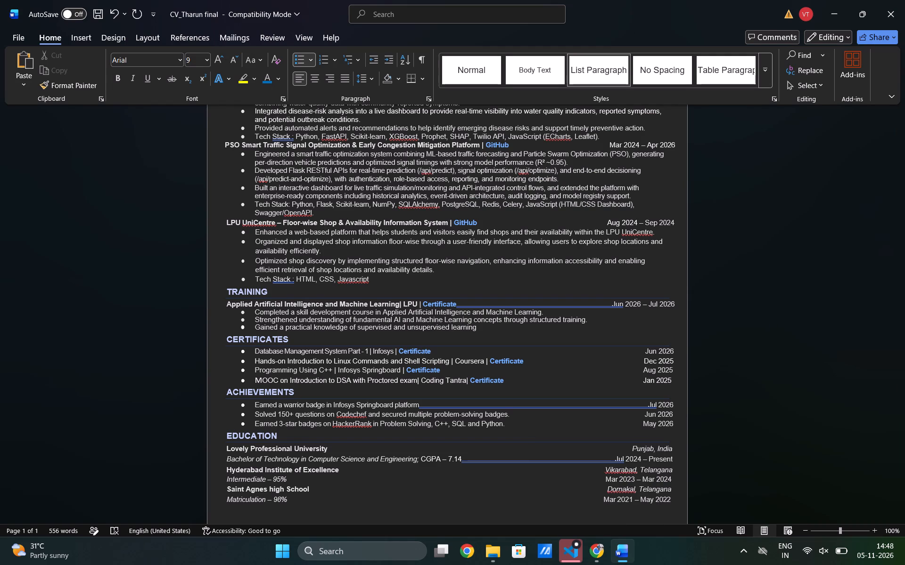
Add ", model deployment" at the end of the third Training bullet.
{"action": "key", "text": "BackSpace"}
{"action": "type", "text": ", model"}
{"action": "key", "text": "space"}
{"action": "type", "text": "deployment"}
{"action": "key", "text": "space"}
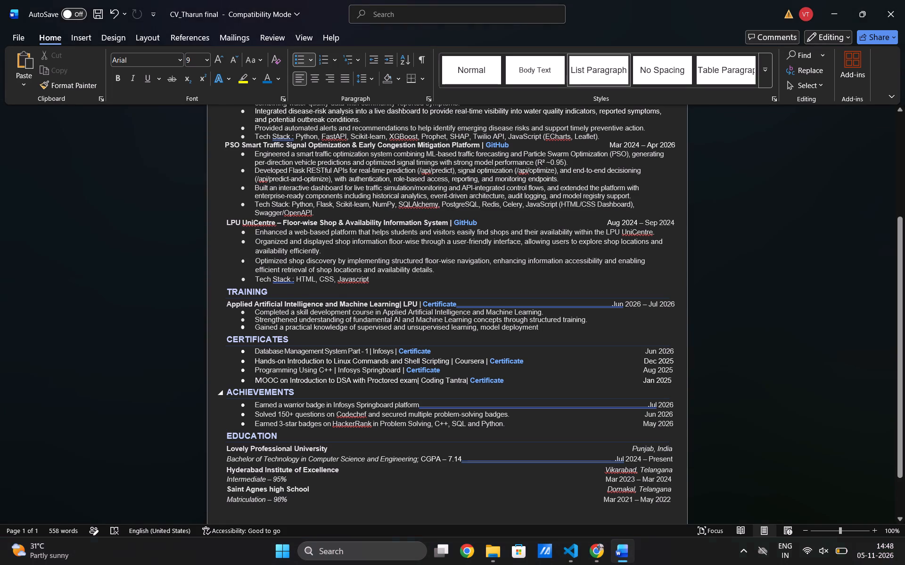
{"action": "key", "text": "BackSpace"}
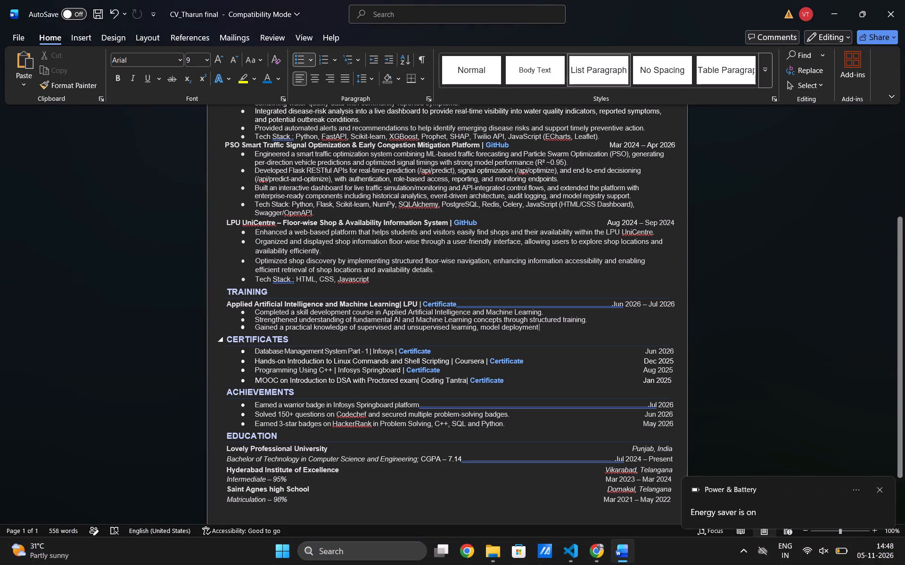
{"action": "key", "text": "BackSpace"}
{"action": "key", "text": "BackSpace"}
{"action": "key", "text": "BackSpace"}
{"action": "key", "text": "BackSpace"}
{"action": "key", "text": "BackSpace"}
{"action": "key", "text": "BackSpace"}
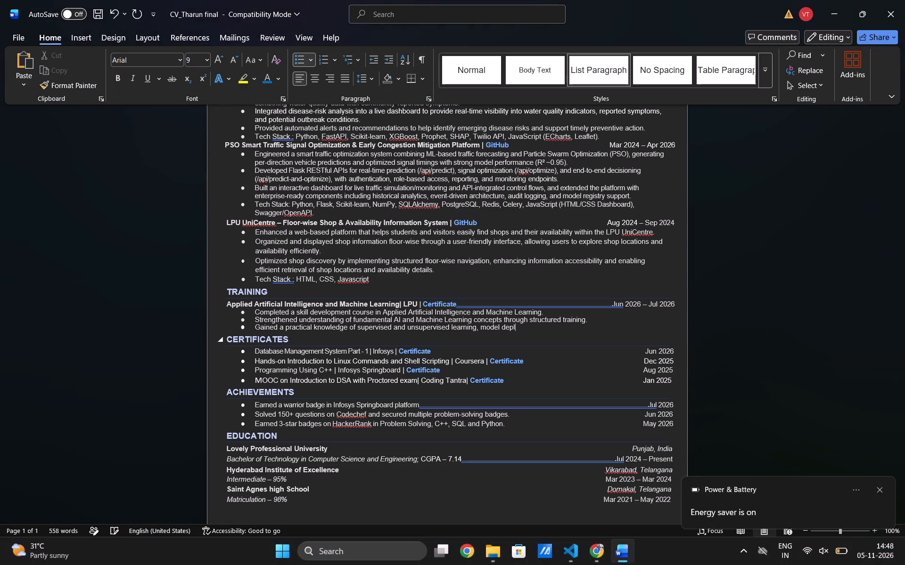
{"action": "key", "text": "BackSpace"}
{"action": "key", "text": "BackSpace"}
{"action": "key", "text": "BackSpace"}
{"action": "type", "text": "evelopment"}
{"action": "key", "text": "space"}
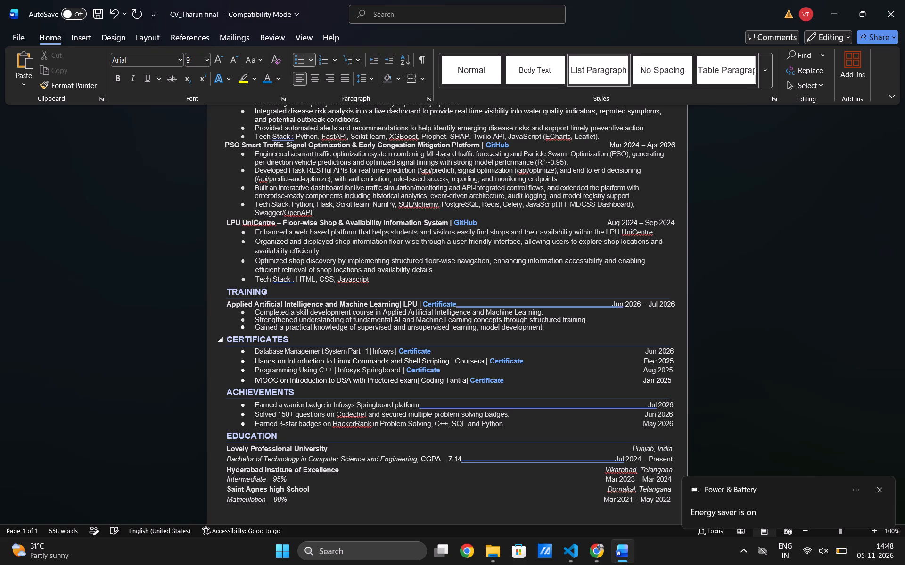
Add ", data preprocessing, model evaluation" at the end of the third Training bullet.
{"action": "key", "text": "BackSpace"}
{"action": "type", "text": ", data preprocessing"}
{"action": "type", "text": ","}
{"action": "key", "text": "space"}
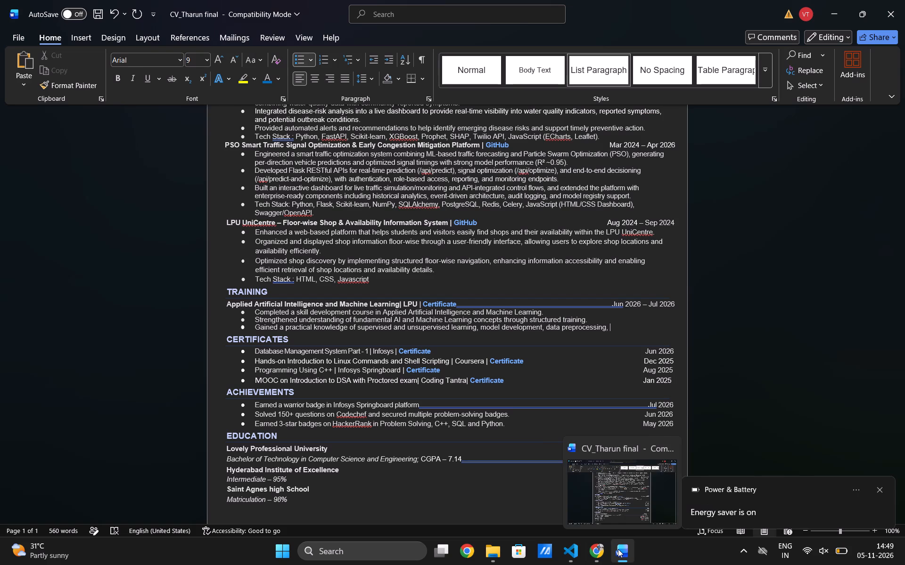
{"action": "type", "text": "model evaluation"}
{"action": "key", "text": "space"}
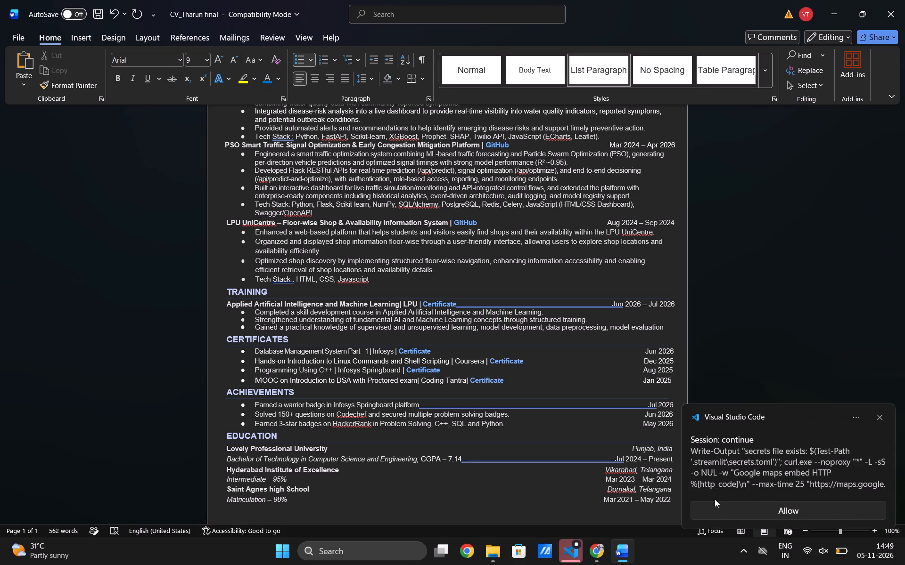
Allow Visual Studio Code's pending request to check the secrets file and the Google Maps embed URL.
{"action": "left_click", "coordinate": [726, 510]}
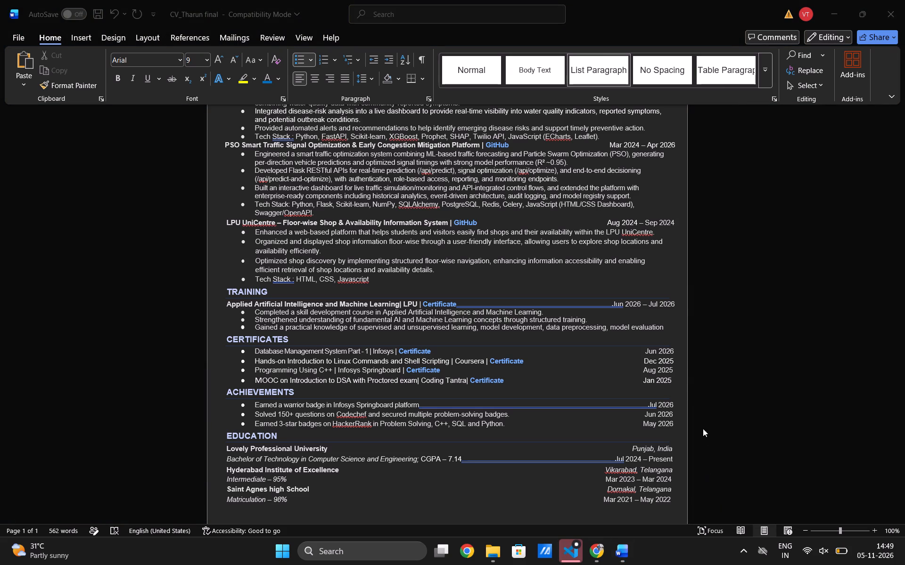
Continue the third Training bullet after "model evaluation" with "and AI dr".
{"action": "left_click", "coordinate": [664, 327]}
{"action": "type", "text": "and"}
{"action": "key", "text": "space"}
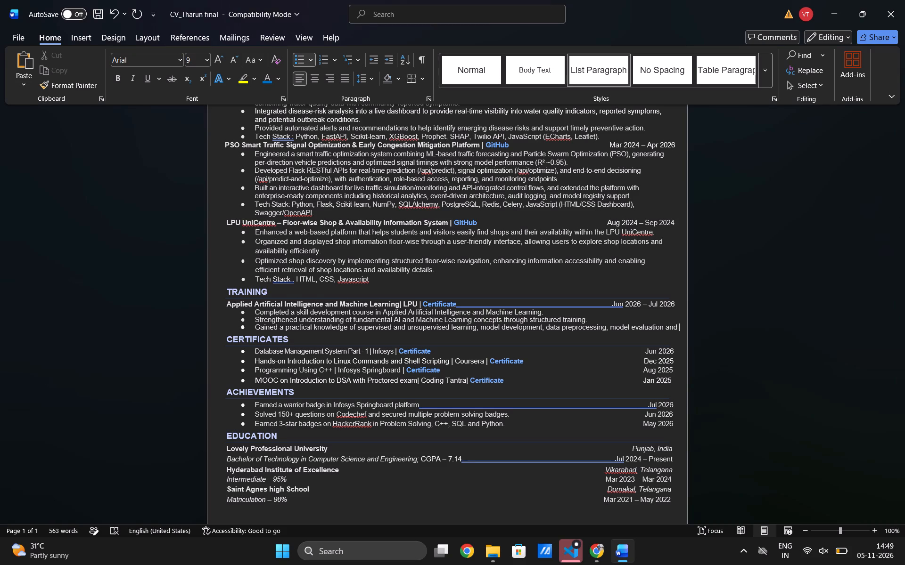
{"action": "type", "text": "AI"}
{"action": "key", "text": "space"}
{"action": "type", "text": "dr"}
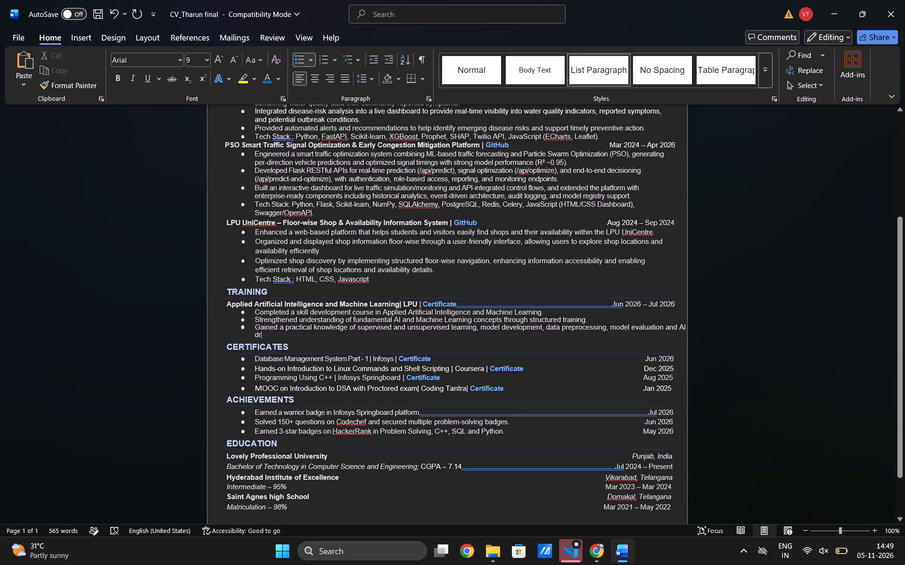
Move "and AI dr" onto its own line without a bullet and indent it with spaces to align under the bullet text.
{"action": "left_click", "coordinate": [662, 330]}
{"action": "key", "text": "Return"}
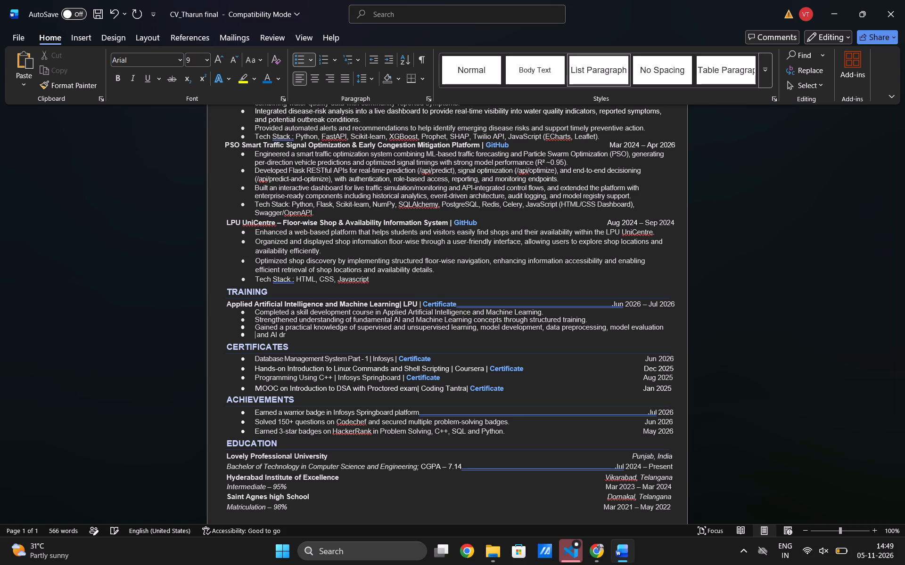
{"action": "key", "text": "BackSpace"}
{"action": "key", "text": "BackSpace"}
{"action": "key", "text": "space"}
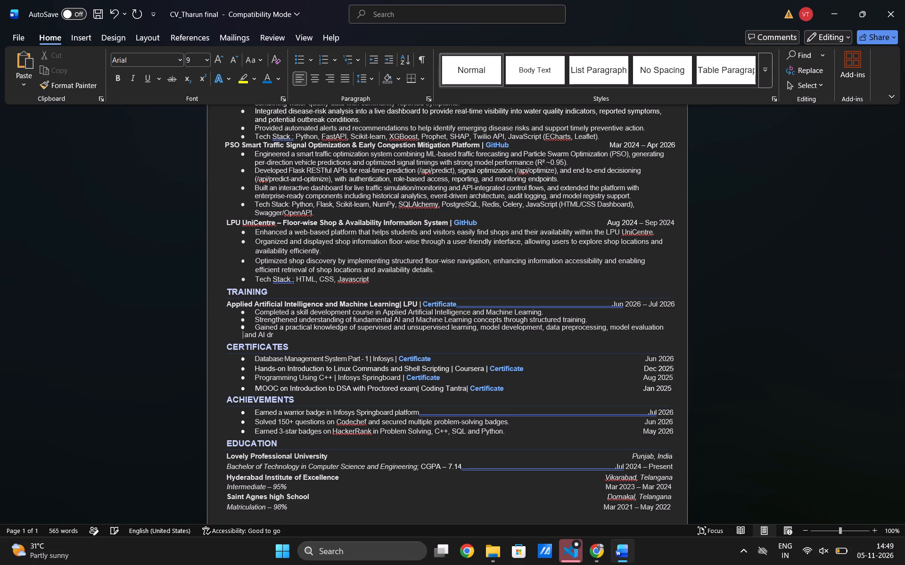
{"action": "key", "text": "space"}
{"action": "key", "text": "space"}
{"action": "key", "text": "space"}
{"action": "key", "text": "space"}
{"action": "key", "text": "space"}
{"action": "key", "text": "space"}
{"action": "key", "text": "space"}
{"action": "key", "text": "BackSpace"}
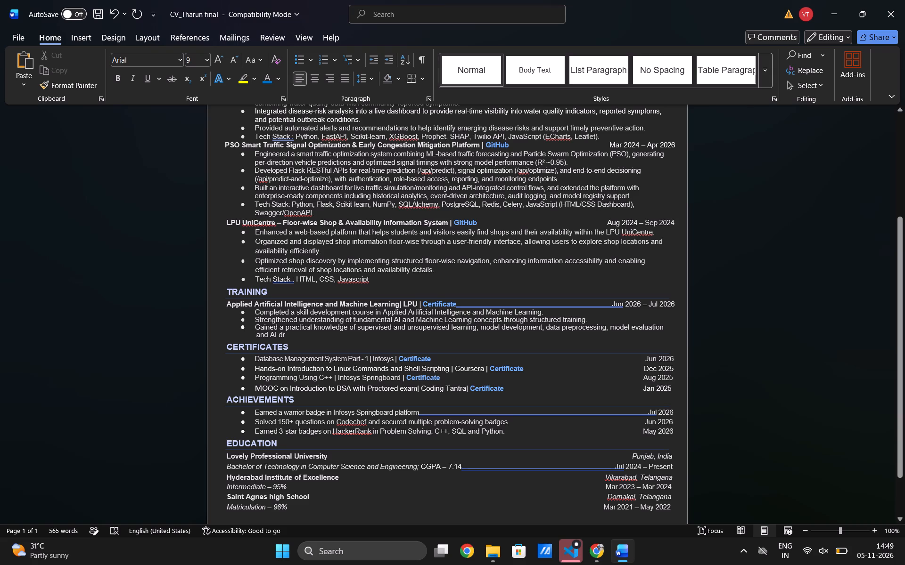
Complete "dr" as "driven" on the continuation line, replacing the bold size 11 letters with regular Arial size 9.
{"action": "left_click", "coordinate": [291, 336]}
{"action": "key", "text": "BackSpace"}
{"action": "type", "text": "iven"}
{"action": "key", "text": "space"}
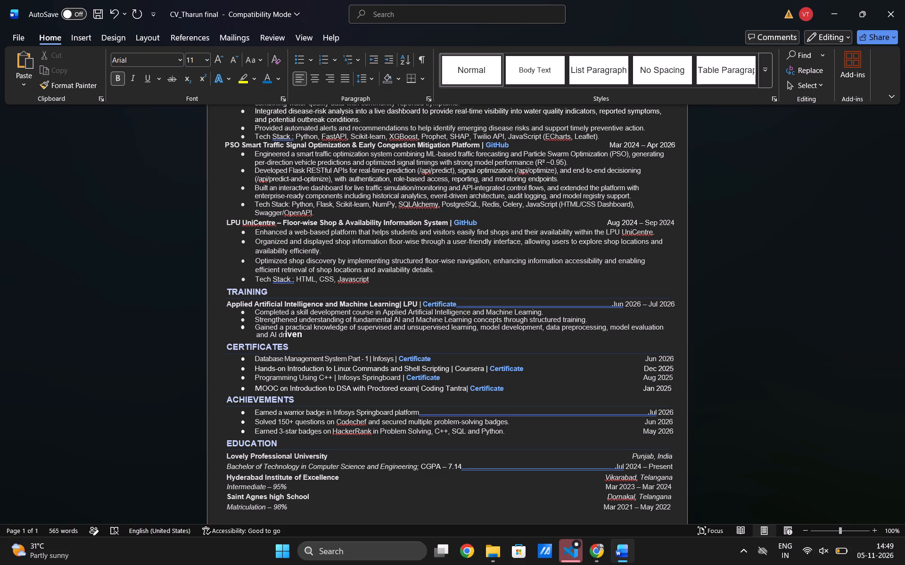
{"action": "key", "text": "BackSpace"}
{"action": "key", "text": "BackSpace"}
{"action": "key", "text": "BackSpace"}
{"action": "key", "text": "BackSpace"}
{"action": "key", "text": "BackSpace"}
{"action": "key", "text": "BackSpace"}
{"action": "type", "text": "ri"}
{"action": "type", "text": "ven"}
{"action": "key", "text": "space"}
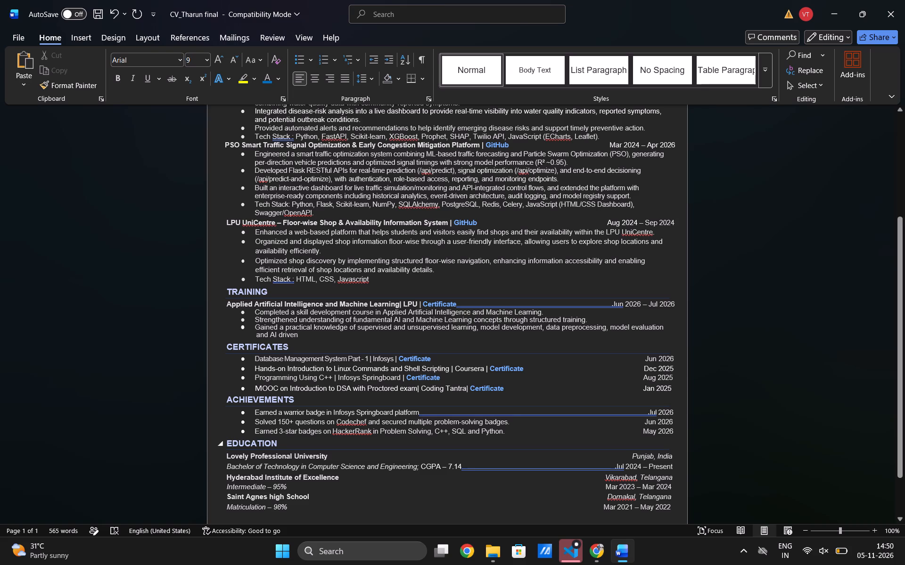
Check the progress of Copilot's map configuration command in Visual Studio Code, and return to Word.
{"action": "left_click", "coordinate": [567, 543]}
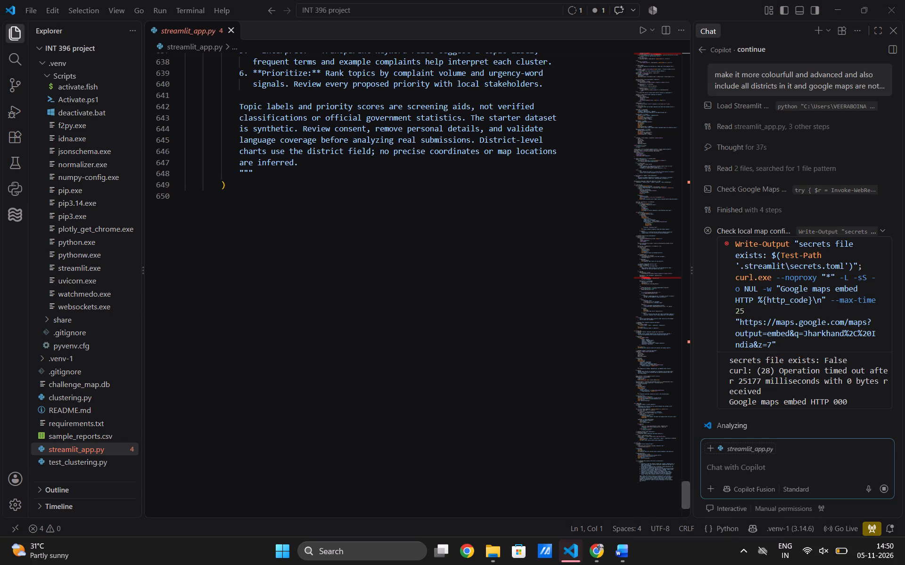
{"action": "left_click", "coordinate": [617, 554]}
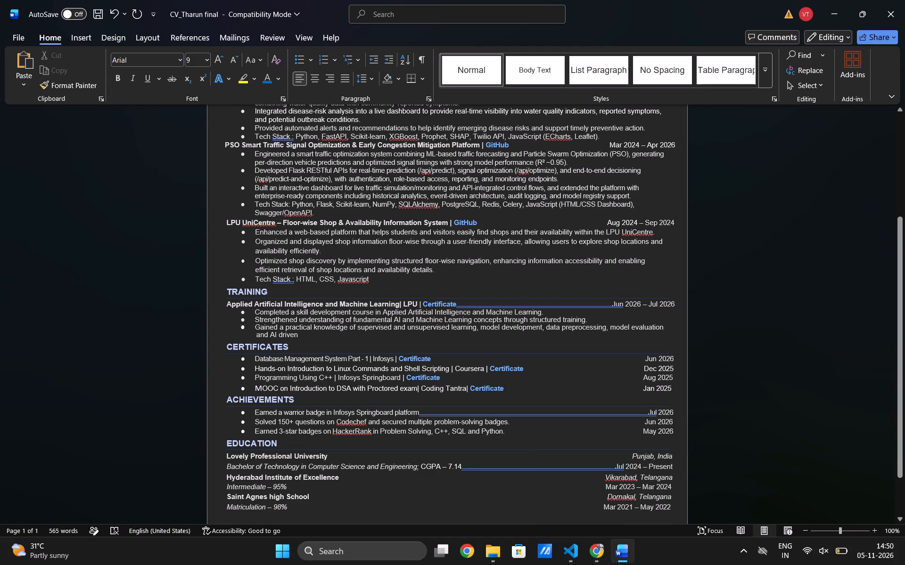
Hyphenate "AI driven" as "AI-driven" on the third Training bullet's continuation line.
{"action": "left_click", "coordinate": [279, 333]}
{"action": "key", "text": "BackSpace"}
{"action": "key", "text": "minus"}
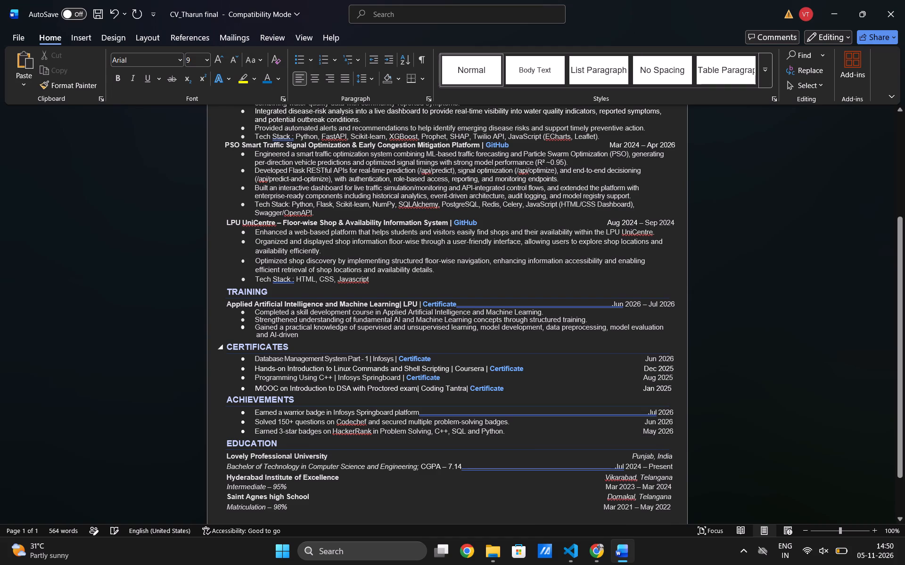
Complete the third Training bullet's continuation line by adding "problem solving Techniques." after "AI-driven".
{"action": "left_click", "coordinate": [299, 339]}
{"action": "left_click", "coordinate": [299, 337]}
{"action": "key", "text": "space"}
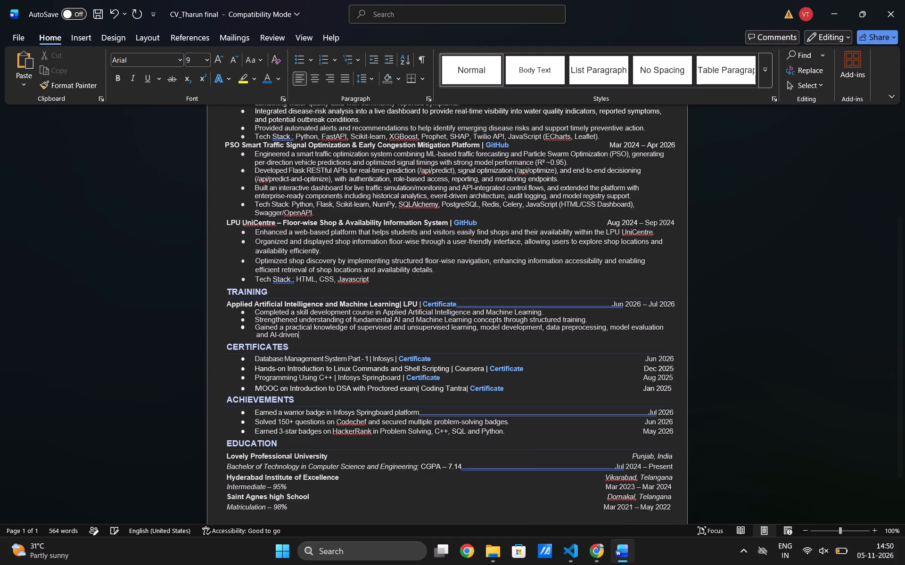
{"action": "key", "text": "space"}
{"action": "type", "text": "Prob"}
{"action": "key", "text": "BackSpace"}
{"action": "key", "text": "BackSpace"}
{"action": "key", "text": "BackSpace"}
{"action": "key", "text": "BackSpace"}
{"action": "type", "text": "problem"}
{"action": "key", "text": "space"}
{"action": "type", "text": "Si"}
{"action": "key", "text": "BackSpace"}
{"action": "type", "text": "olving"}
{"action": "key", "text": "space"}
{"action": "type", "text": "Techni"}
{"action": "type", "text": "ques"}
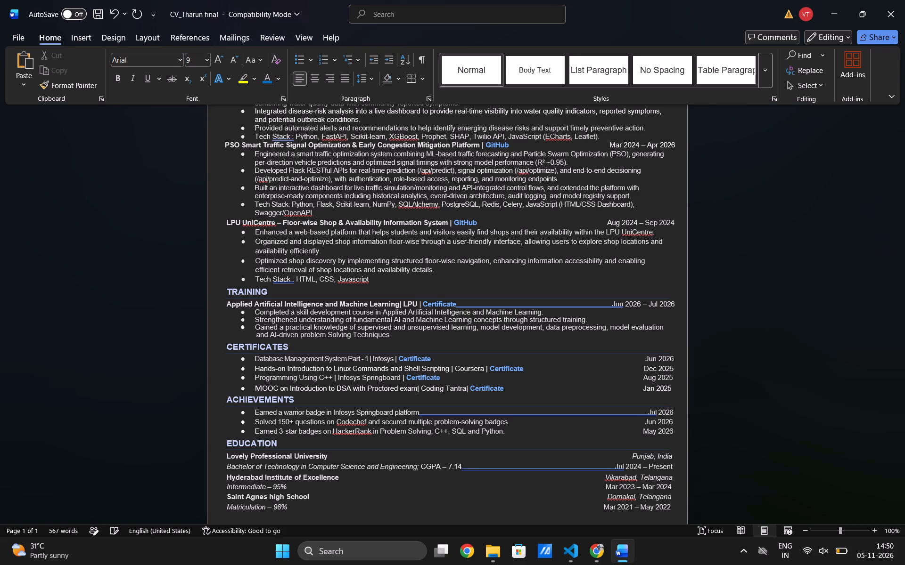
{"action": "key", "text": "period"}
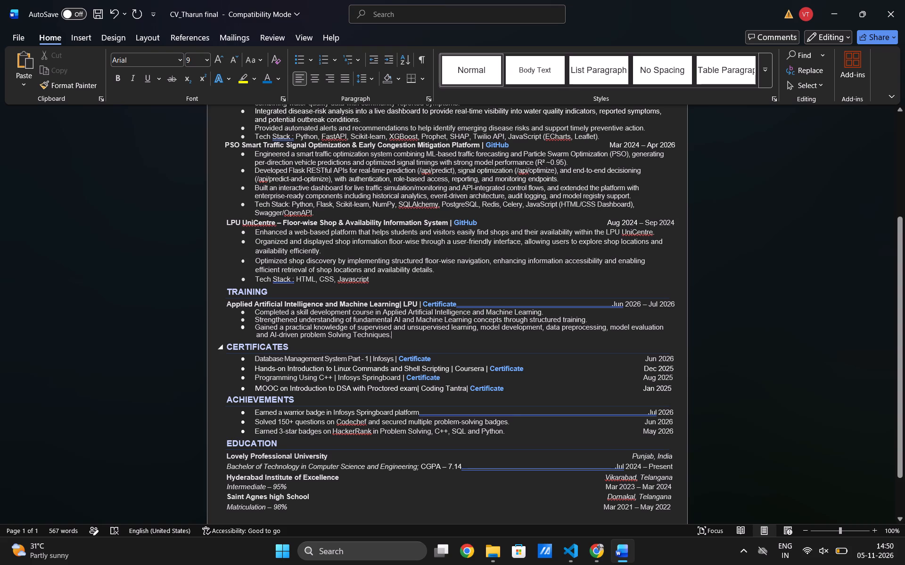
{"action": "left_click", "coordinate": [332, 334]}
{"action": "key", "text": "BackSpace"}
{"action": "key", "text": "s"}
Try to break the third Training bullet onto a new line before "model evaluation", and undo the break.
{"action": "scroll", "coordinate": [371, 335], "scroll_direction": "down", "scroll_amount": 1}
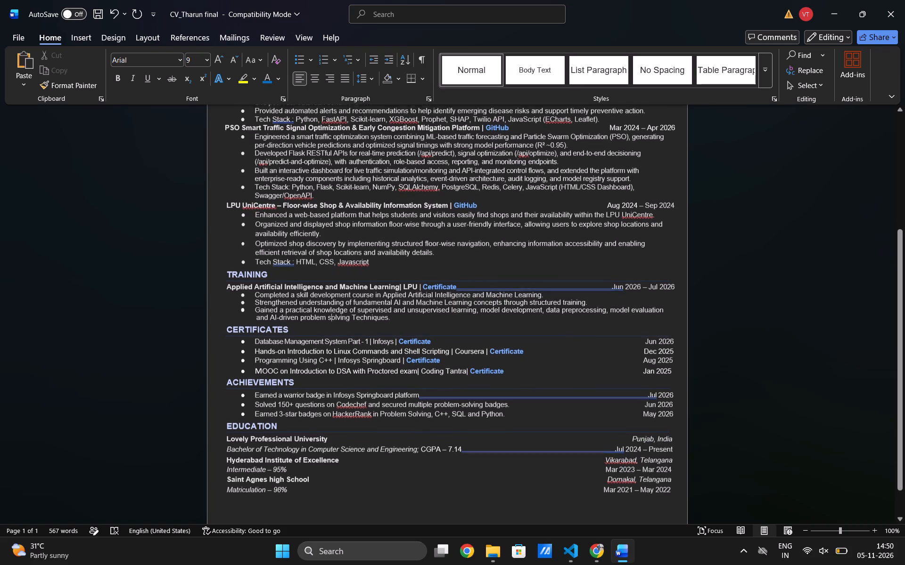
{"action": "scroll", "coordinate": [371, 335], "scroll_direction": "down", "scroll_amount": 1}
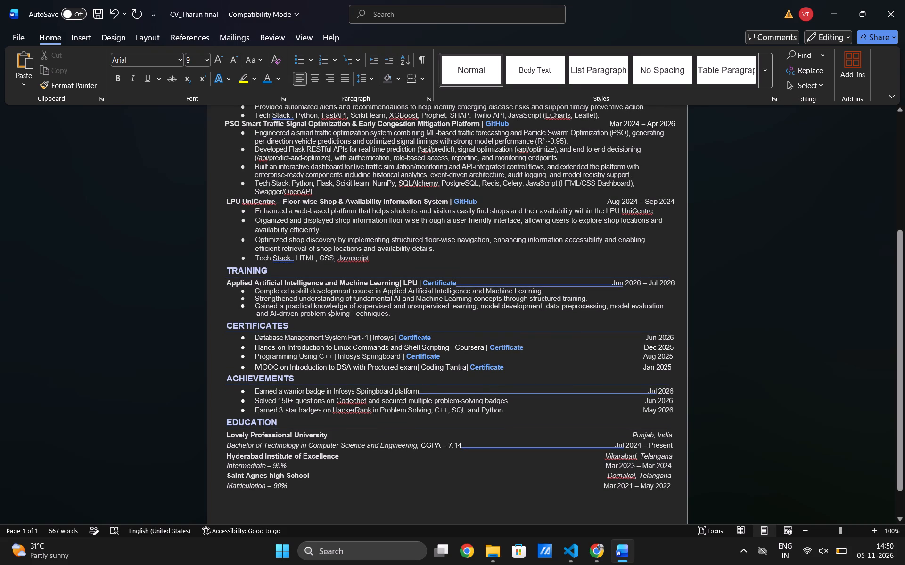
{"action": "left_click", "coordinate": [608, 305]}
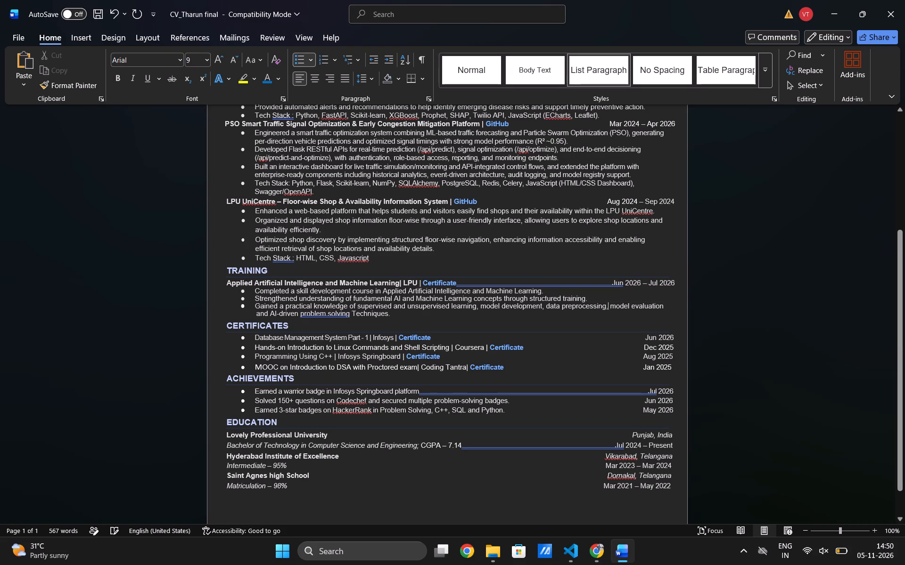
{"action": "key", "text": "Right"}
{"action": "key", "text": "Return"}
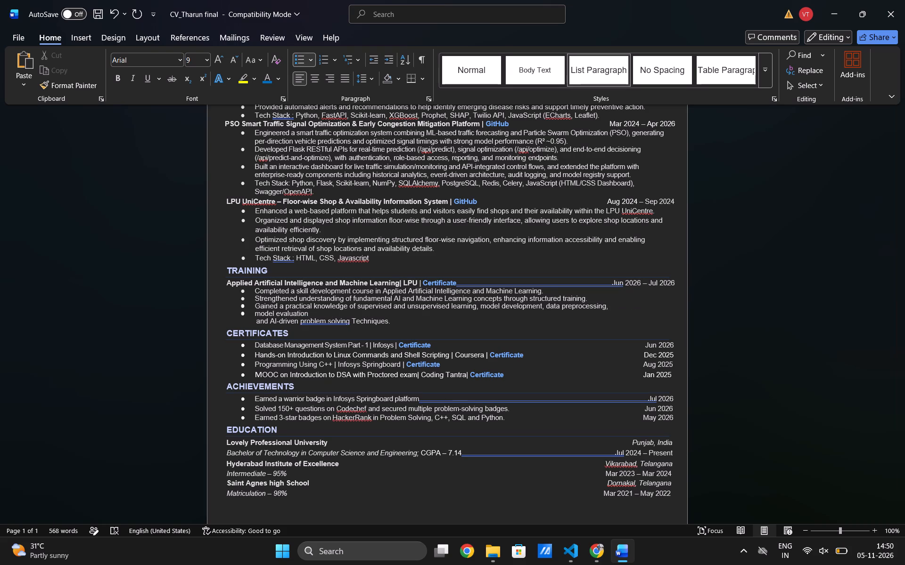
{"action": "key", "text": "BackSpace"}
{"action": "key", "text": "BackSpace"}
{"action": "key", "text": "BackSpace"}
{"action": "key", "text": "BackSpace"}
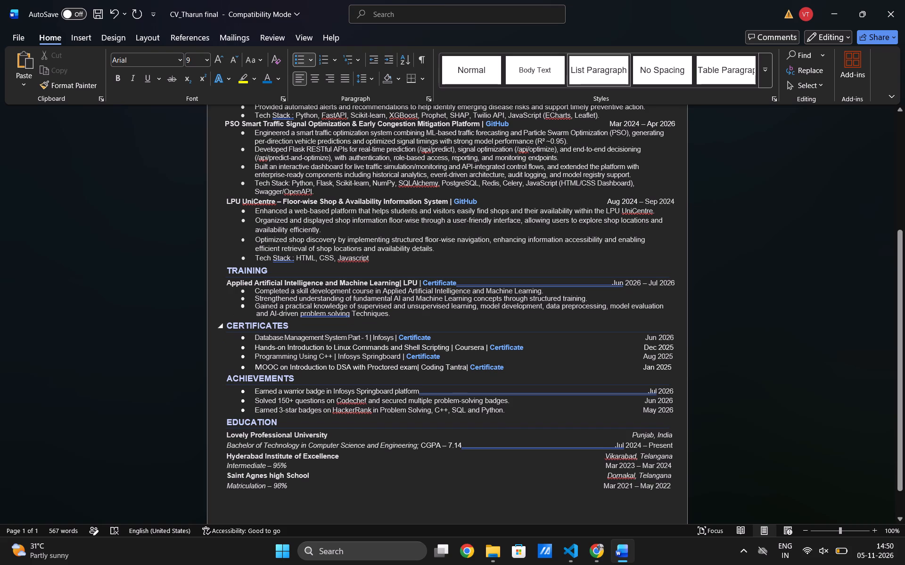
Move "model evaluation" from the end of the third Training bullet's first line to the start of its continuation line, before "and AI-driven".
{"action": "left_click_drag", "start_coordinate": [609, 307], "coordinate": [648, 306]}
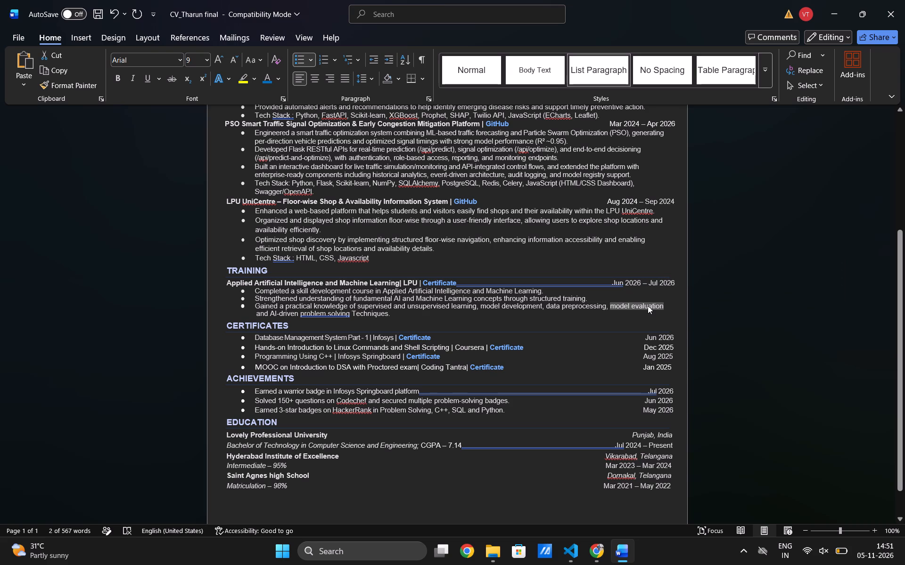
{"action": "key", "text": "ctrl+c"}
{"action": "key", "text": "BackSpace"}
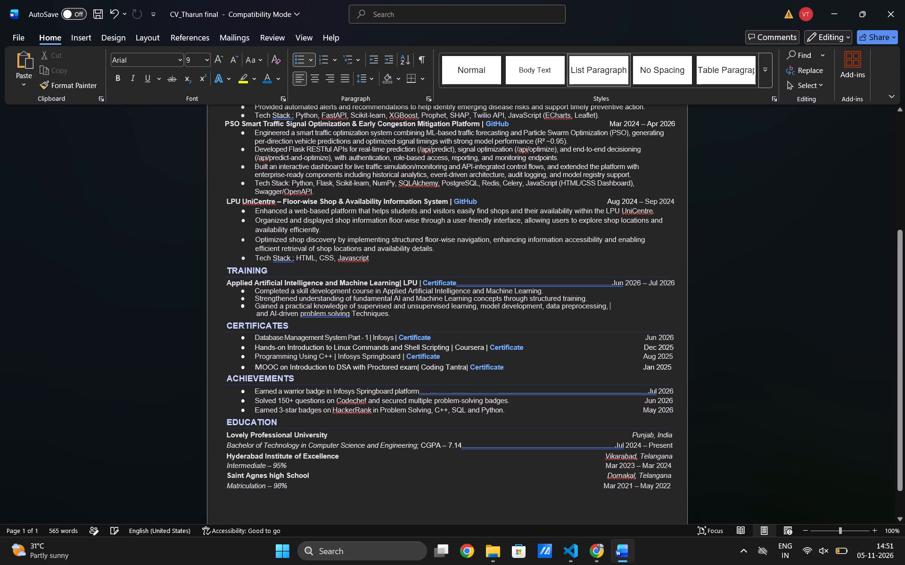
{"action": "left_click", "coordinate": [257, 313]}
{"action": "key", "text": "space"}
{"action": "key", "text": "space"}
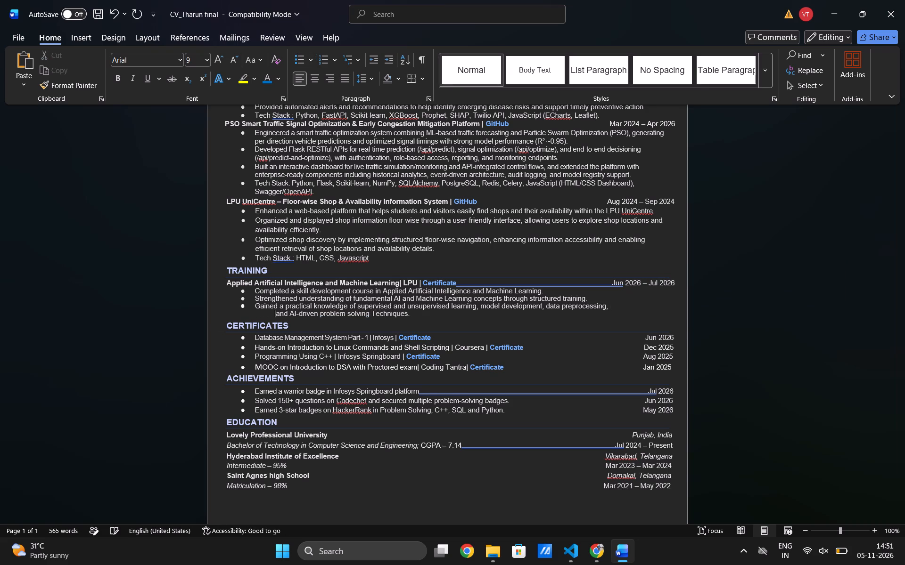
{"action": "key", "text": "ctrl+v"}
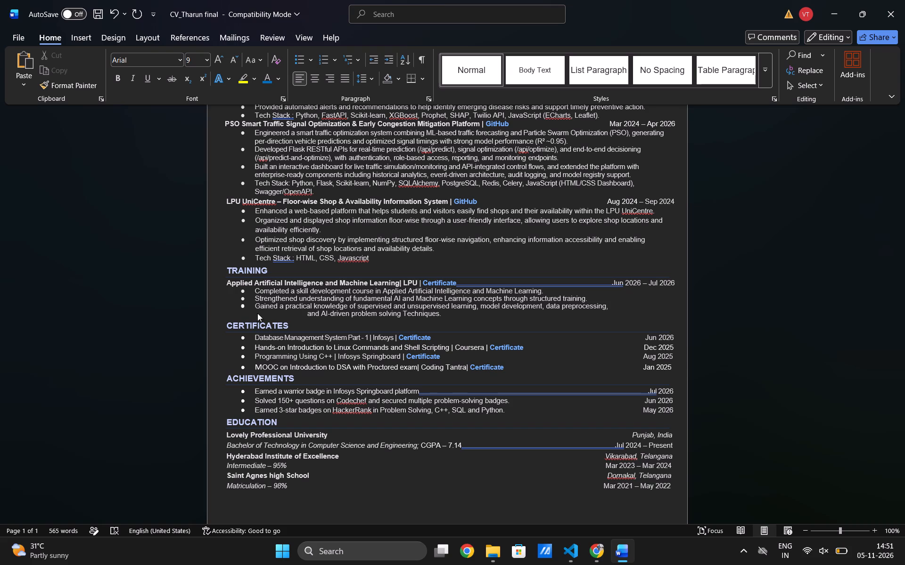
{"action": "key", "text": "Left"}
{"action": "key", "text": "Left"}
{"action": "key", "text": "Left"}
{"action": "key", "text": "Left"}
{"action": "key", "text": "Left"}
{"action": "key", "text": "Left"}
{"action": "key", "text": "Left"}
{"action": "key", "text": "Left"}
{"action": "key", "text": "Left"}
{"action": "key", "text": "Left"}
{"action": "key", "text": "Left"}
{"action": "key", "text": "Left"}
{"action": "key", "text": "Left"}
{"action": "key", "text": "Left"}
{"action": "key", "text": "Left"}
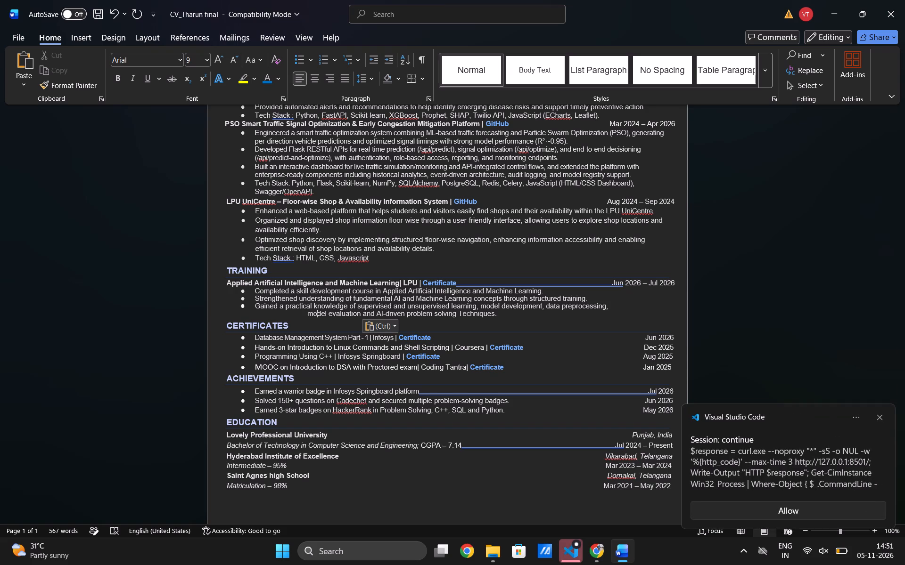
Allow the command Copilot requests in the Visual Studio Code notification.
{"action": "left_click", "coordinate": [765, 508]}
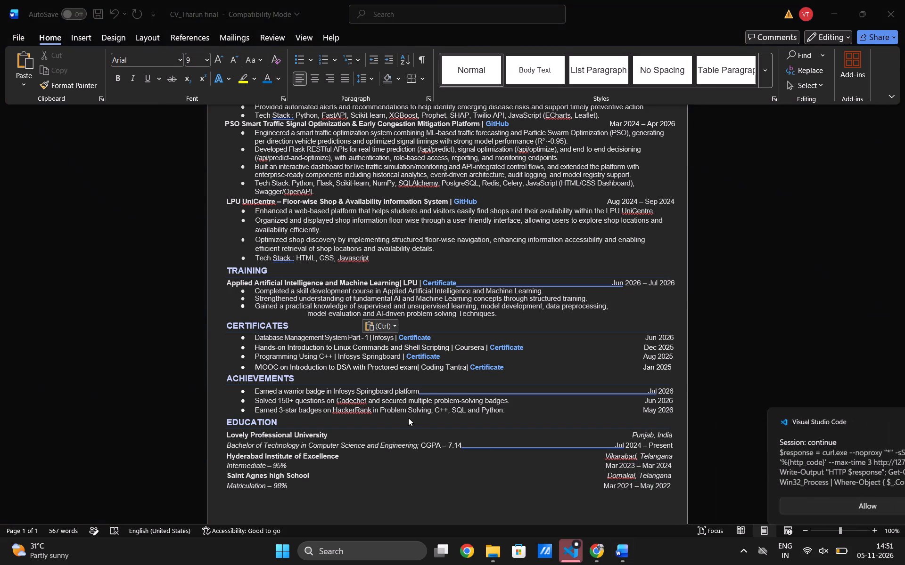
Remove the extra spaces before "model evaluation" so the continuation line aligns under the third Training bullet's text.
{"action": "left_click", "coordinate": [306, 314]}
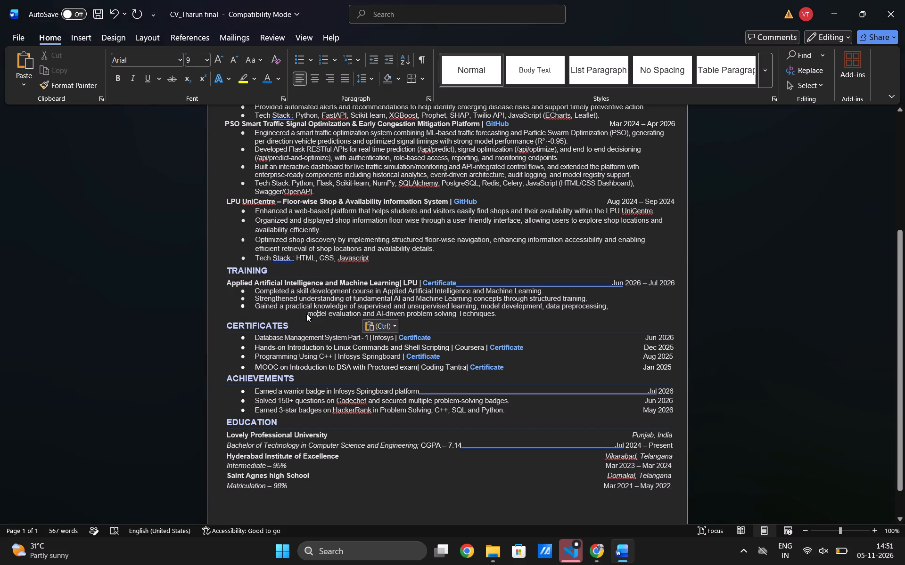
{"action": "key", "text": "Left"}
{"action": "key", "text": "Left"}
{"action": "key", "text": "Left"}
{"action": "key", "text": "Right"}
{"action": "key", "text": "BackSpace"}
{"action": "key", "text": "BackSpace"}
{"action": "key", "text": "BackSpace"}
{"action": "key", "text": "BackSpace"}
{"action": "key", "text": "BackSpace"}
{"action": "key", "text": "BackSpace"}
{"action": "key", "text": "BackSpace"}
{"action": "key", "text": "BackSpace"}
{"action": "key", "text": "BackSpace"}
{"action": "key", "text": "BackSpace"}
{"action": "key", "text": "BackSpace"}
{"action": "key", "text": "BackSpace"}
{"action": "key", "text": "BackSpace"}
{"action": "key", "text": "BackSpace"}
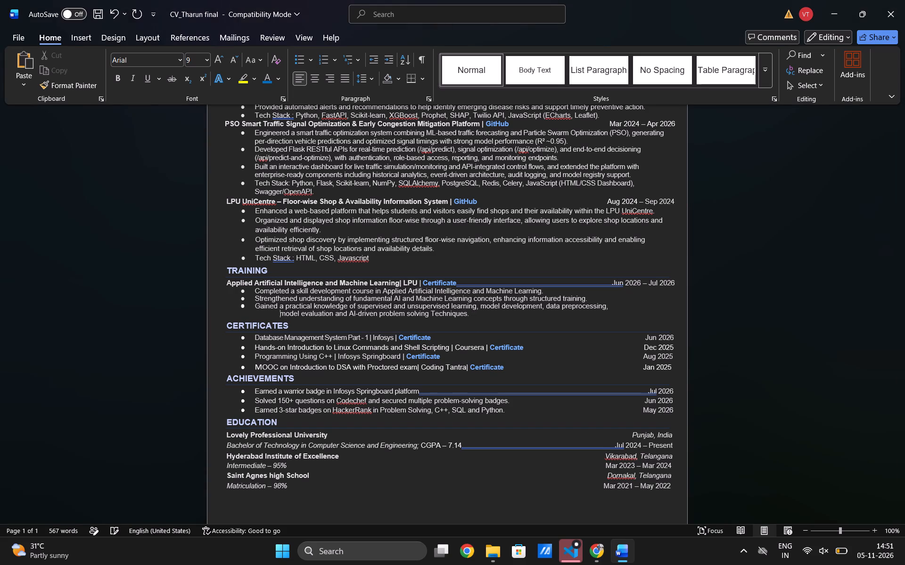
{"action": "key", "text": "BackSpace"}
{"action": "key", "text": "BackSpace"}
{"action": "key", "text": "BackSpace"}
{"action": "key", "text": "BackSpace"}
{"action": "key", "text": "BackSpace"}
{"action": "key", "text": "BackSpace"}
{"action": "key", "text": "BackSpace"}
{"action": "key", "text": "BackSpace"}
{"action": "key", "text": "BackSpace"}
{"action": "key", "text": "BackSpace"}
{"action": "key", "text": "BackSpace"}
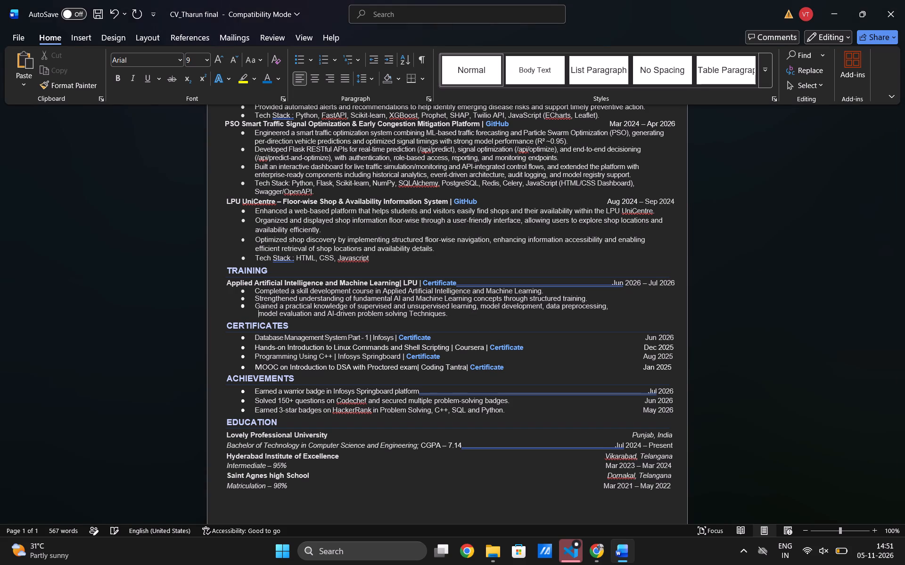
{"action": "key", "text": "BackSpace"}
{"action": "key", "text": "BackSpace"}
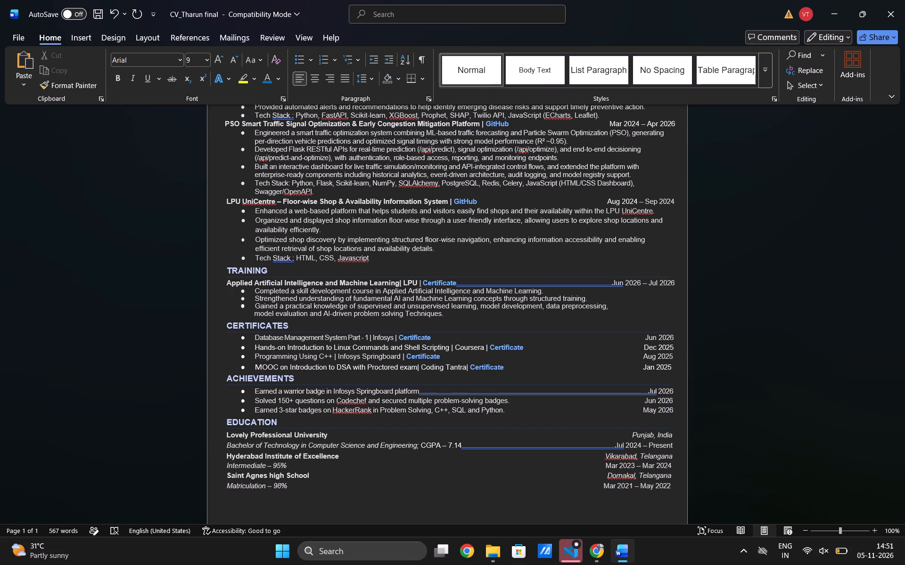
{"action": "key", "text": "space"}
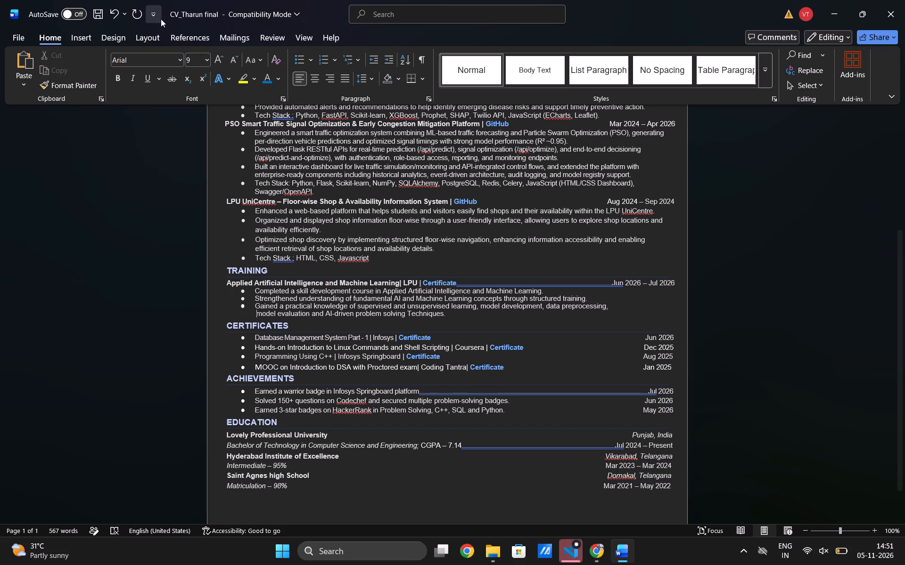
Save the CV document.
{"action": "left_click", "coordinate": [98, 15]}
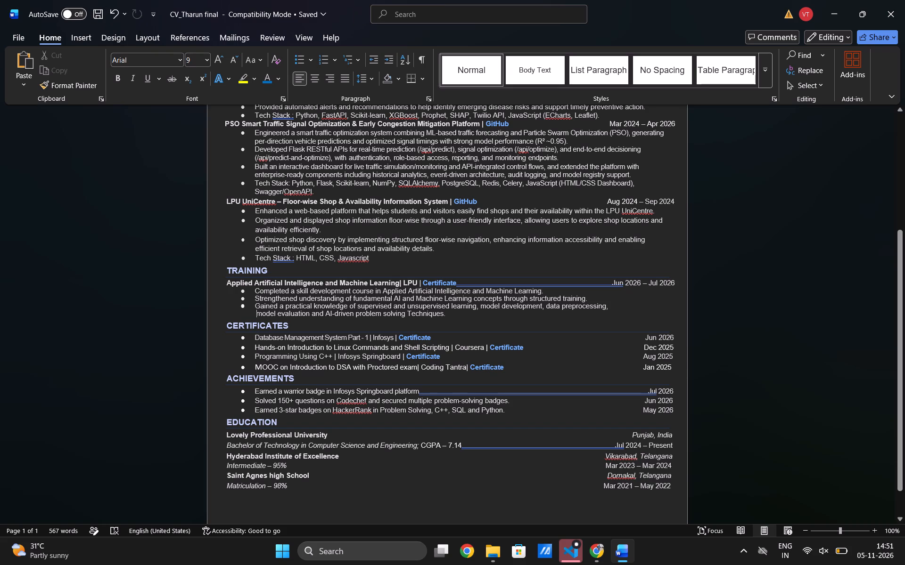
{"action": "scroll", "coordinate": [442, 172], "scroll_direction": "down", "scroll_amount": 1}
{"action": "scroll", "coordinate": [442, 172], "scroll_direction": "up", "scroll_amount": 1}
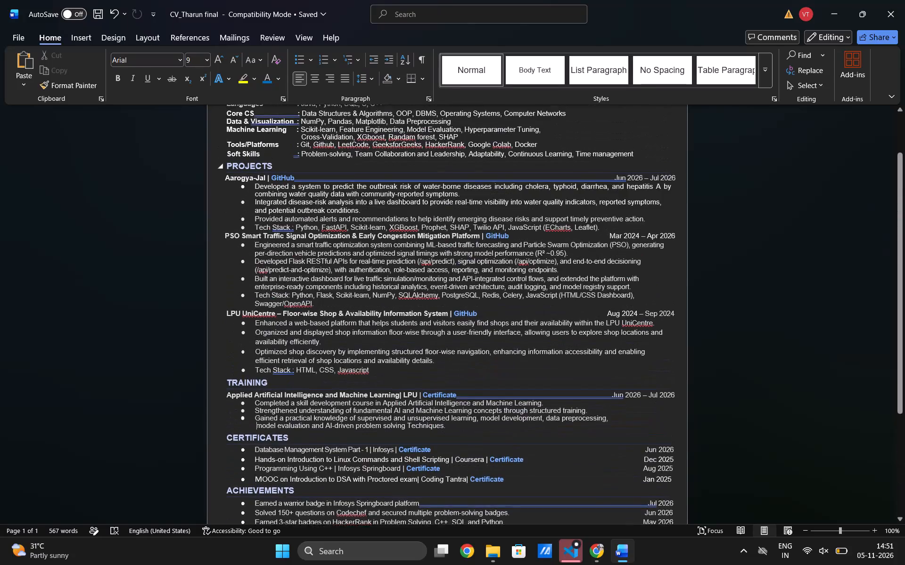
{"action": "scroll", "coordinate": [442, 172], "scroll_direction": "down", "scroll_amount": 2}
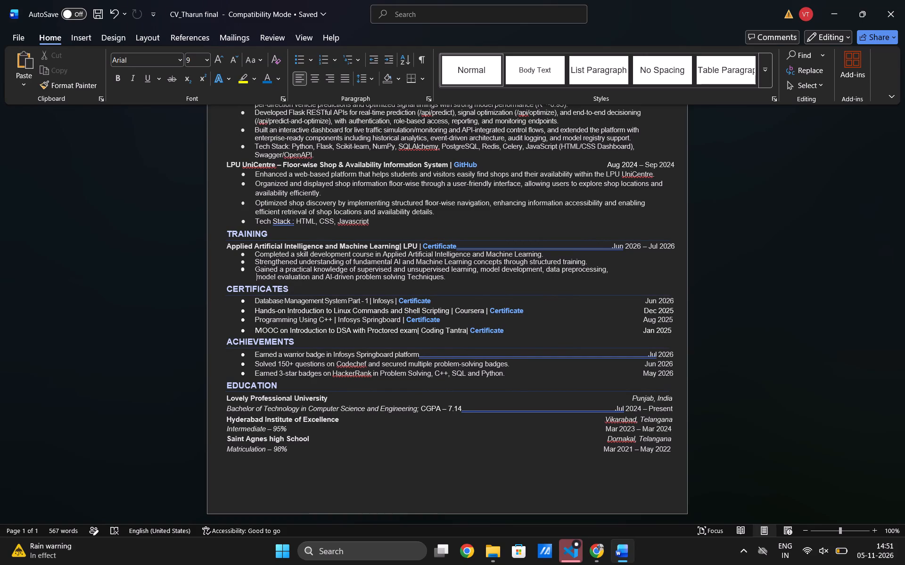
{"action": "left_click", "coordinate": [572, 551]}
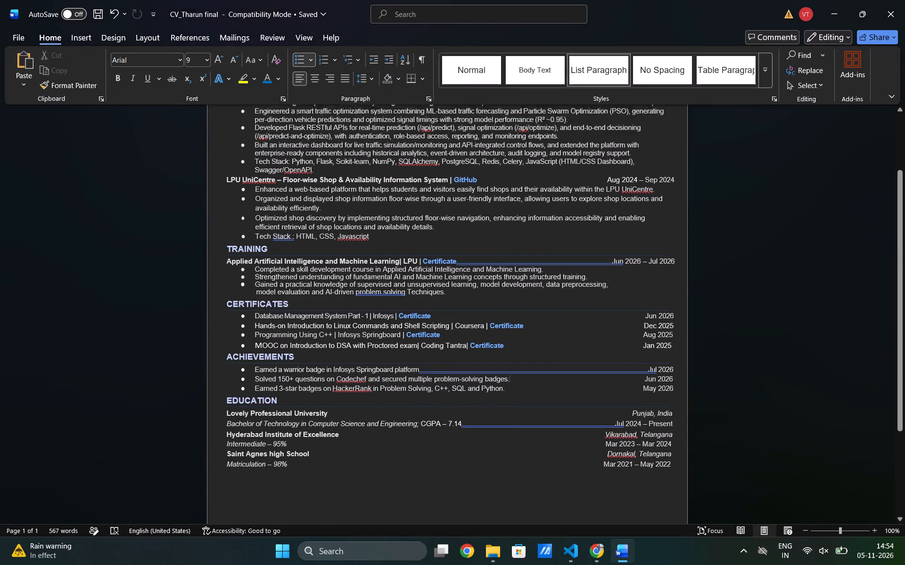
{"action": "scroll", "coordinate": [531, 291], "scroll_direction": "up", "scroll_amount": 6}
{"action": "left_click", "coordinate": [882, 10]}
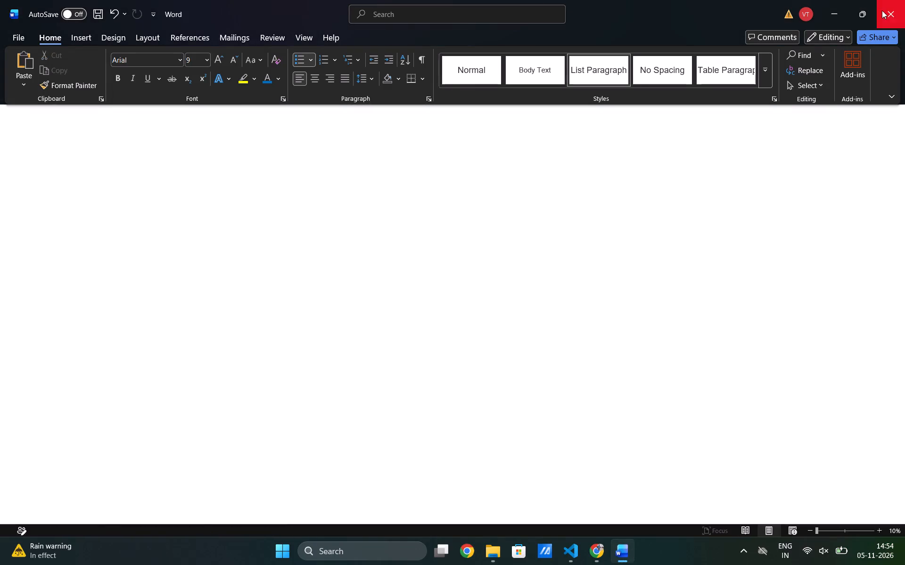